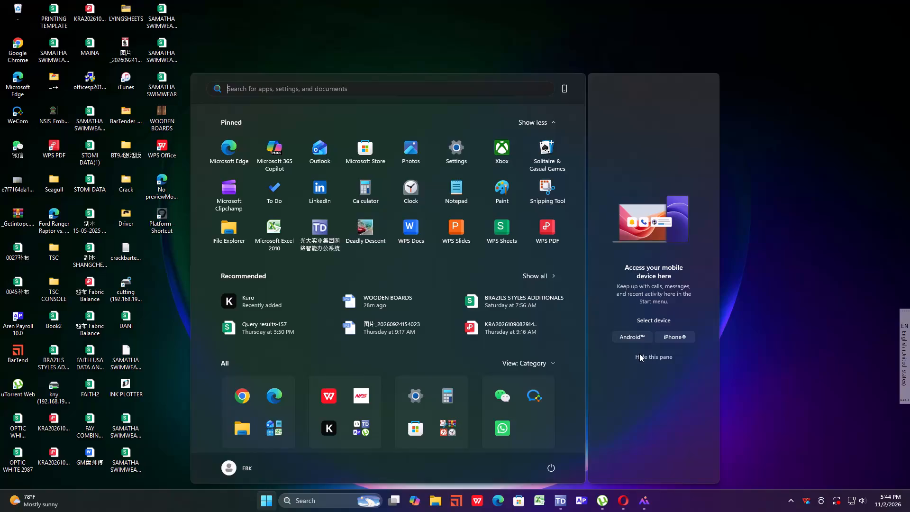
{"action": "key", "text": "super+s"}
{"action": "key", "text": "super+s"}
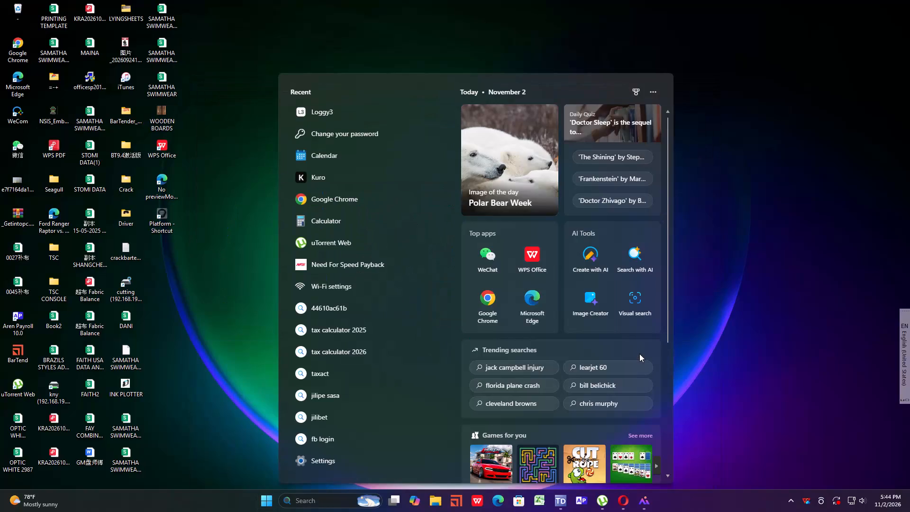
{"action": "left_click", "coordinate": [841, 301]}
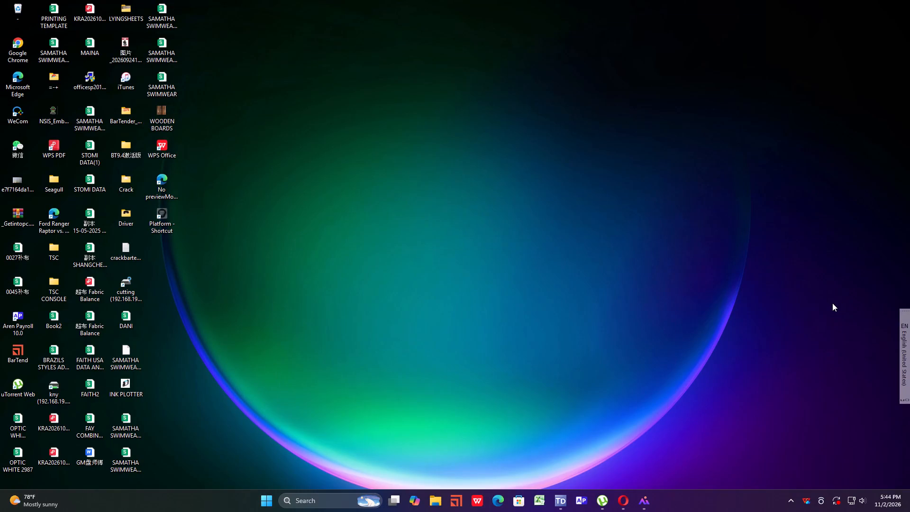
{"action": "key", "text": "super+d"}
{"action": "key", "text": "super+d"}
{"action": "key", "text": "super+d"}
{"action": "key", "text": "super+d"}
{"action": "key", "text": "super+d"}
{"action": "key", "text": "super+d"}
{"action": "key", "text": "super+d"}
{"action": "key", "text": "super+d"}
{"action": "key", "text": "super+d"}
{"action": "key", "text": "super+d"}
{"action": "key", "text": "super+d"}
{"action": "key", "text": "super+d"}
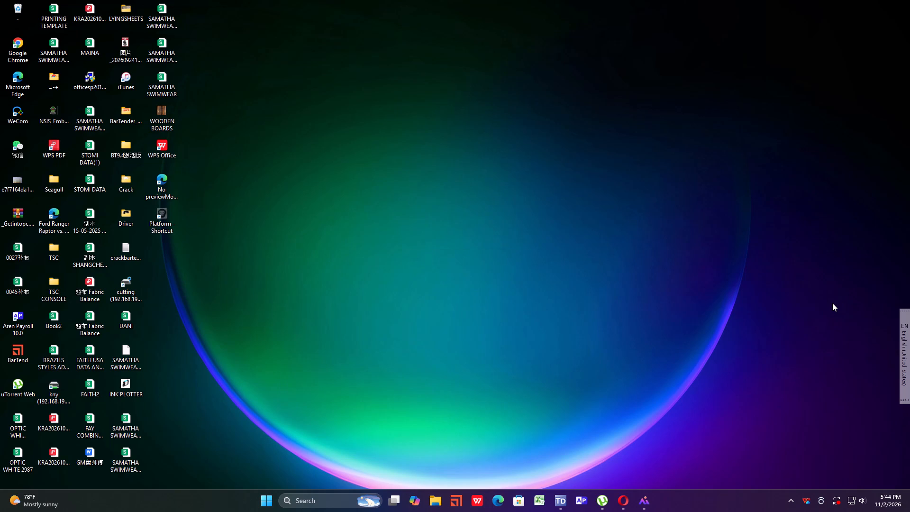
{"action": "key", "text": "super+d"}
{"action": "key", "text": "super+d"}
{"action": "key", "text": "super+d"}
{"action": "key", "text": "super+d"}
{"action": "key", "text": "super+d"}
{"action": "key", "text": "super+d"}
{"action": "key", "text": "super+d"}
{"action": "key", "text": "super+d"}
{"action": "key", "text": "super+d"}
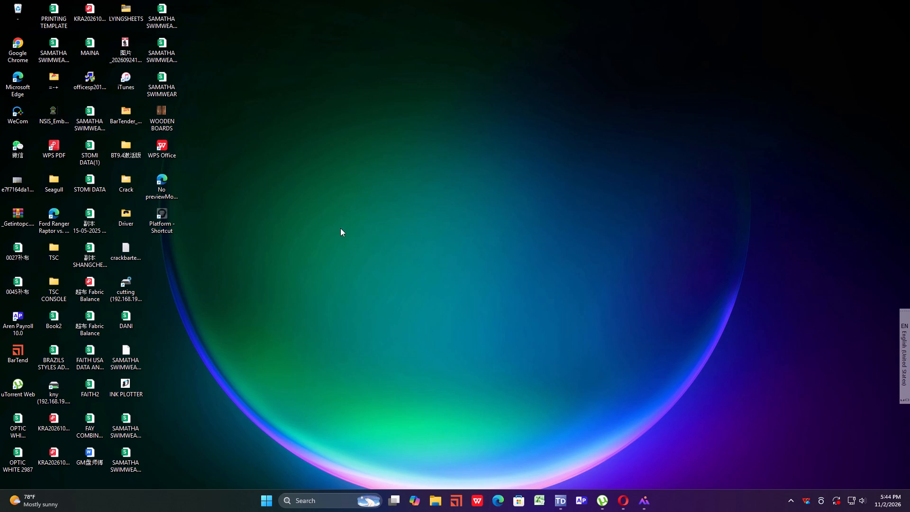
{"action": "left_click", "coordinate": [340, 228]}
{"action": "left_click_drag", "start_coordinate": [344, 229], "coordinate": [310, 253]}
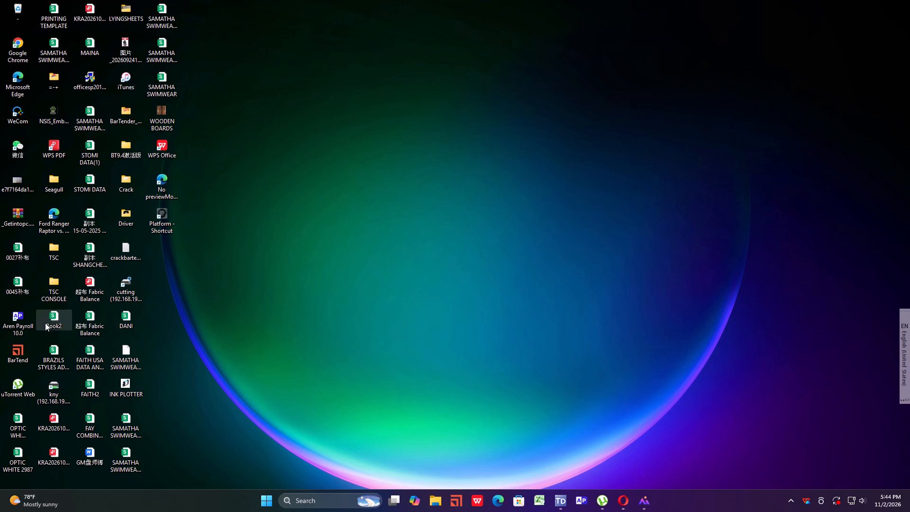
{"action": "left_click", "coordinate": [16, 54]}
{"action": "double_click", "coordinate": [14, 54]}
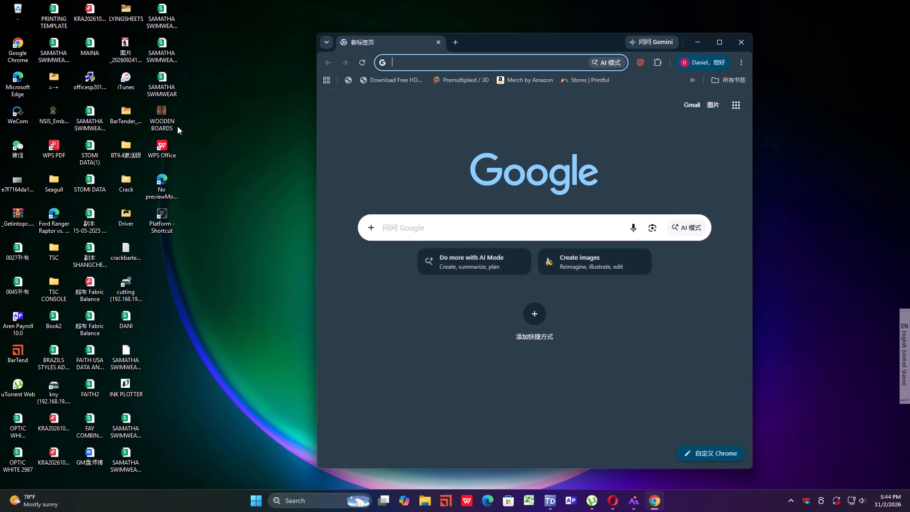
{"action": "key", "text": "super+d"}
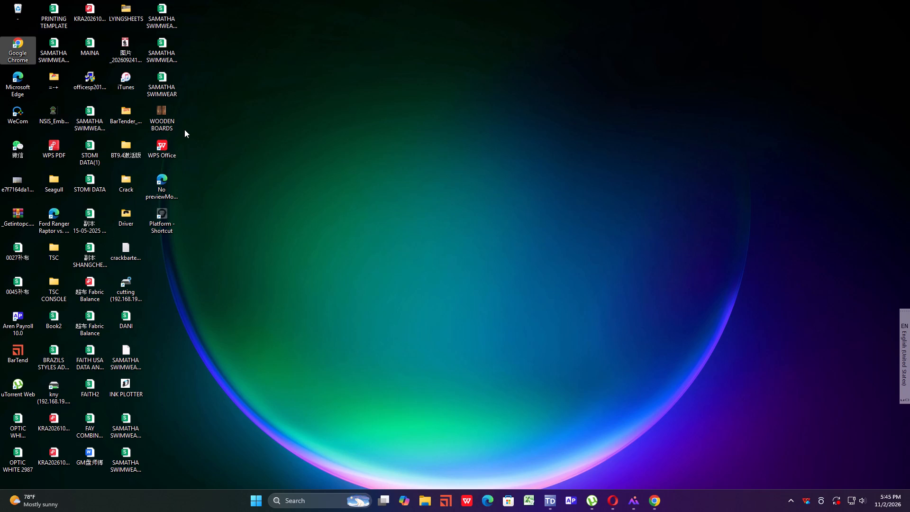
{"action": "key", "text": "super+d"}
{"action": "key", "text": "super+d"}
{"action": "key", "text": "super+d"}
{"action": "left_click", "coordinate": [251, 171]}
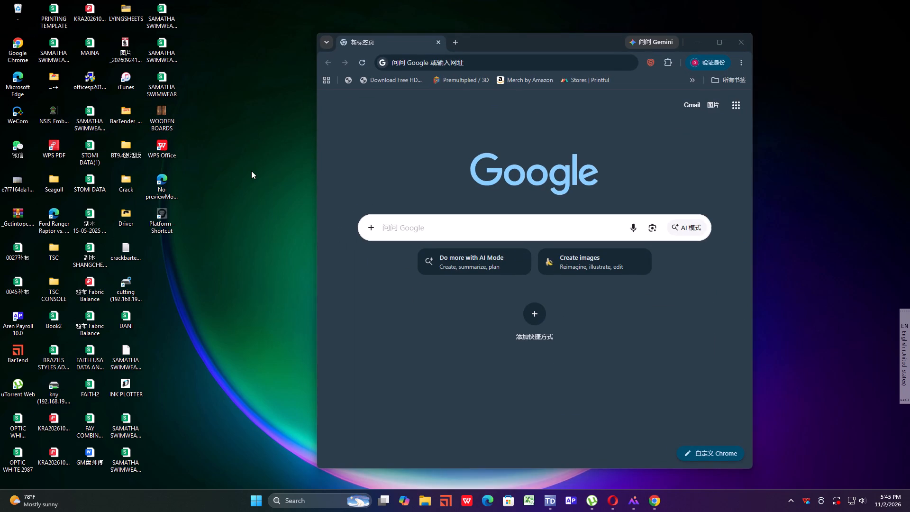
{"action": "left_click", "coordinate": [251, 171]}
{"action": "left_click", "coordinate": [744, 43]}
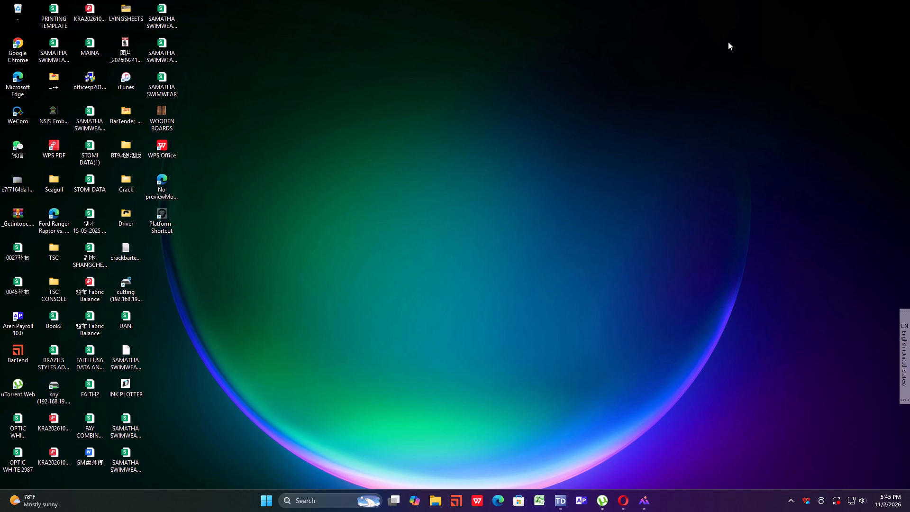
Check the contents of the NEW ERA SEP - DEC folder in File Explorer, and close the window.
{"action": "key", "text": "super+e"}
{"action": "key", "text": "super+e"}
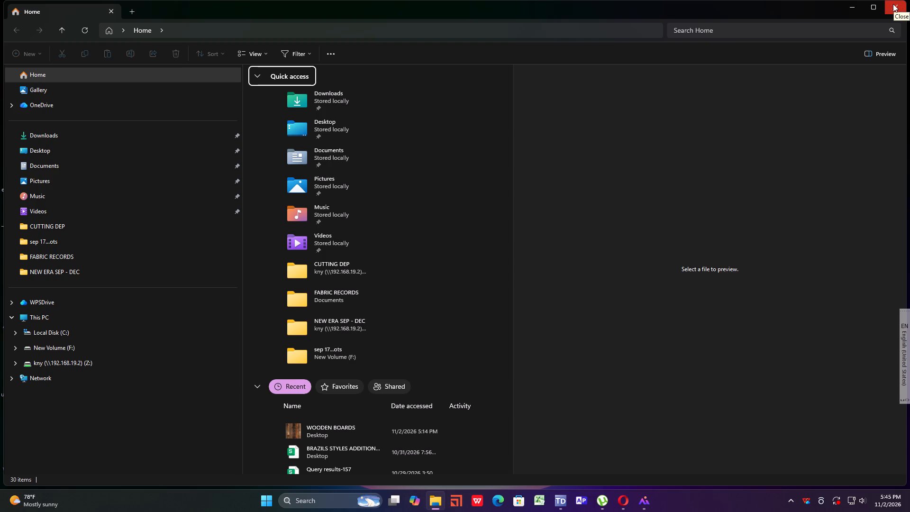
{"action": "left_click", "coordinate": [104, 272]}
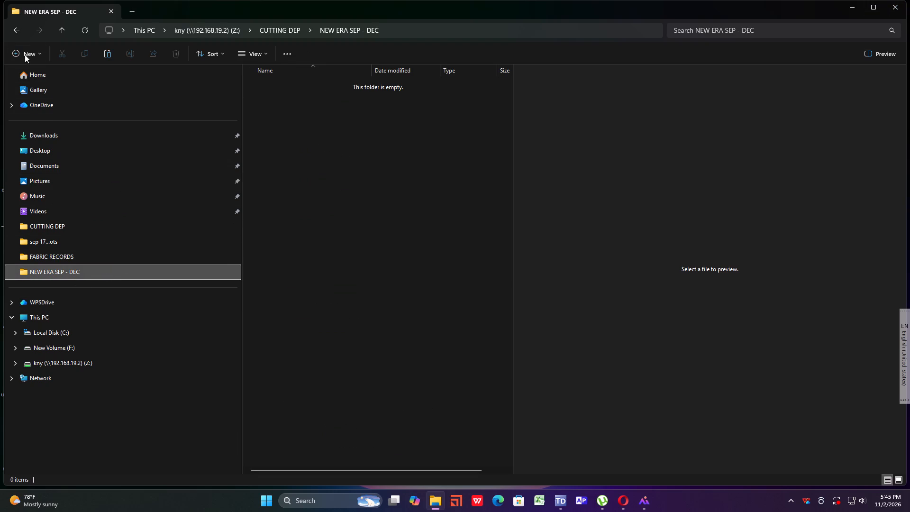
{"action": "left_click", "coordinate": [110, 9]}
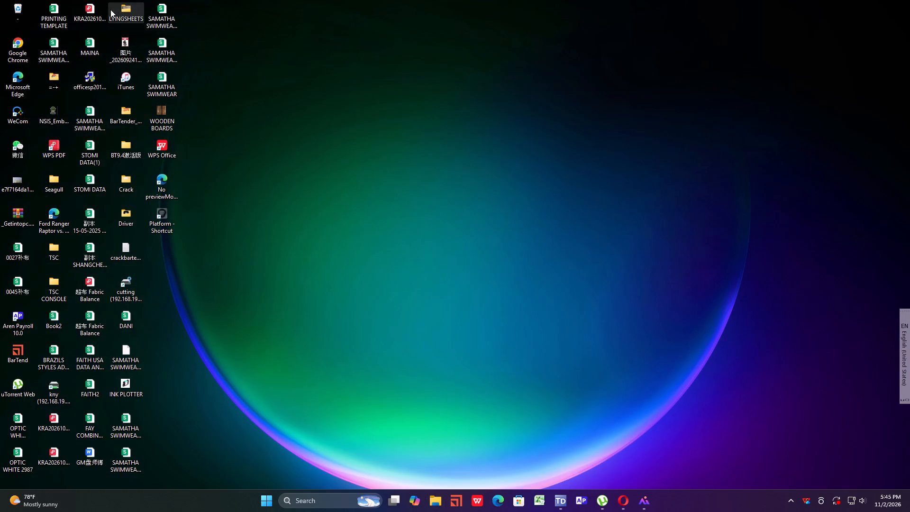
Check the contents of the desktop folder named =-+ and close its window.
{"action": "scroll", "coordinate": [134, 211], "scroll_direction": "up", "scroll_amount": 7}
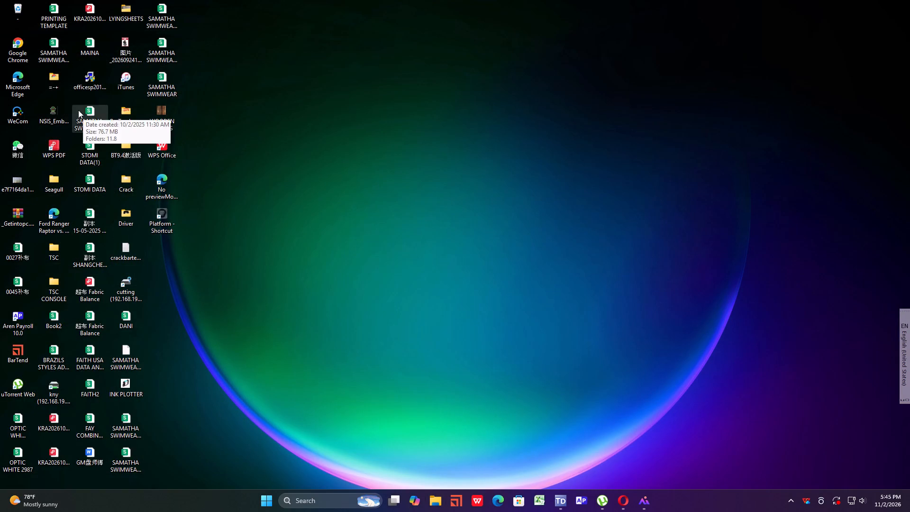
{"action": "left_click", "coordinate": [54, 83]}
{"action": "double_click", "coordinate": [54, 83]}
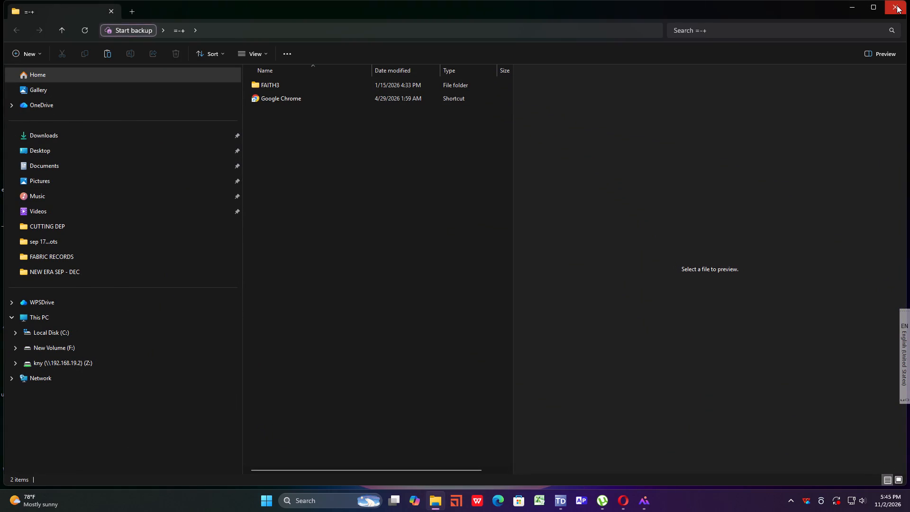
{"action": "left_click", "coordinate": [897, 5]}
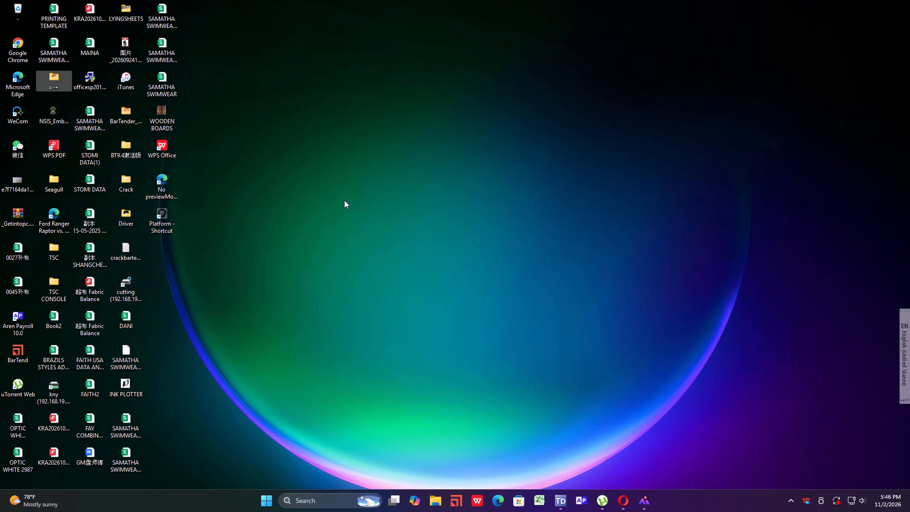
Launch the Platform program from its desktop shortcut.
{"action": "left_click", "coordinate": [161, 213]}
{"action": "double_click", "coordinate": [161, 213]}
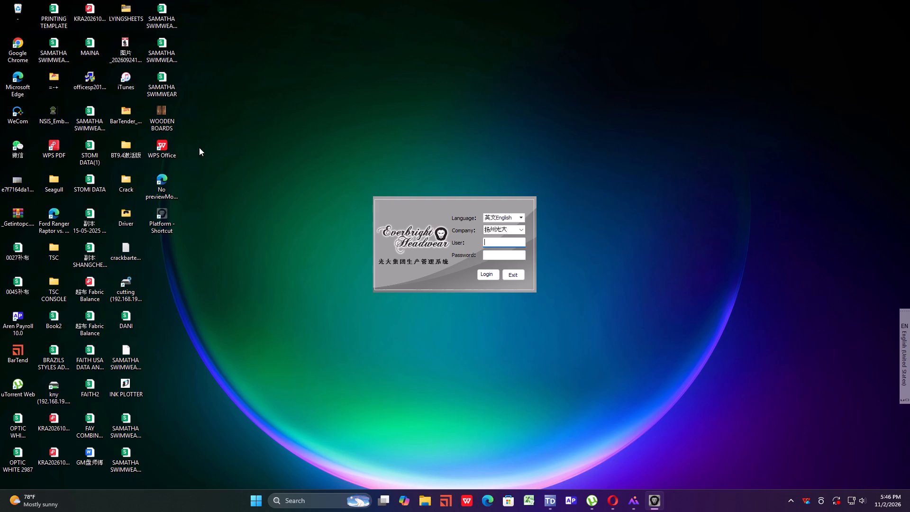
Set the login company to KE/YZ and enter the user number.
{"action": "left_click", "coordinate": [522, 231]}
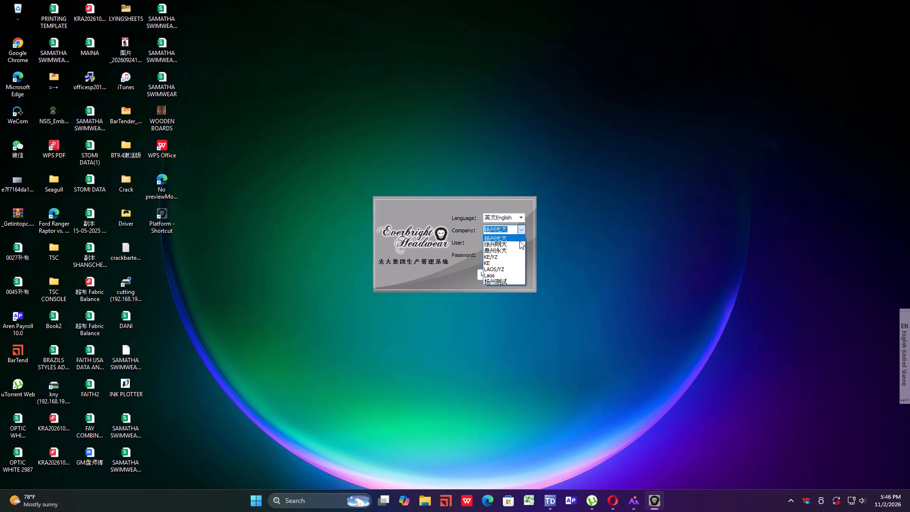
{"action": "left_click", "coordinate": [513, 255]}
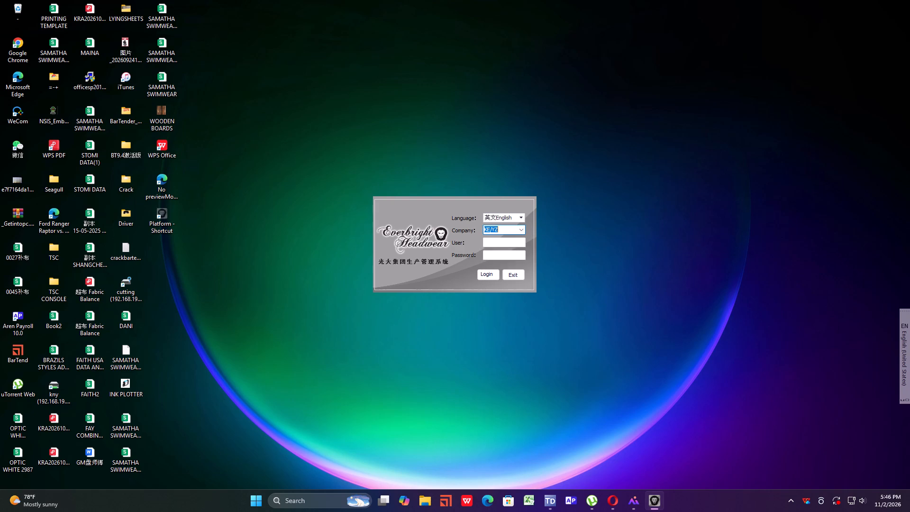
{"action": "left_click_drag", "start_coordinate": [510, 242], "coordinate": [505, 242]}
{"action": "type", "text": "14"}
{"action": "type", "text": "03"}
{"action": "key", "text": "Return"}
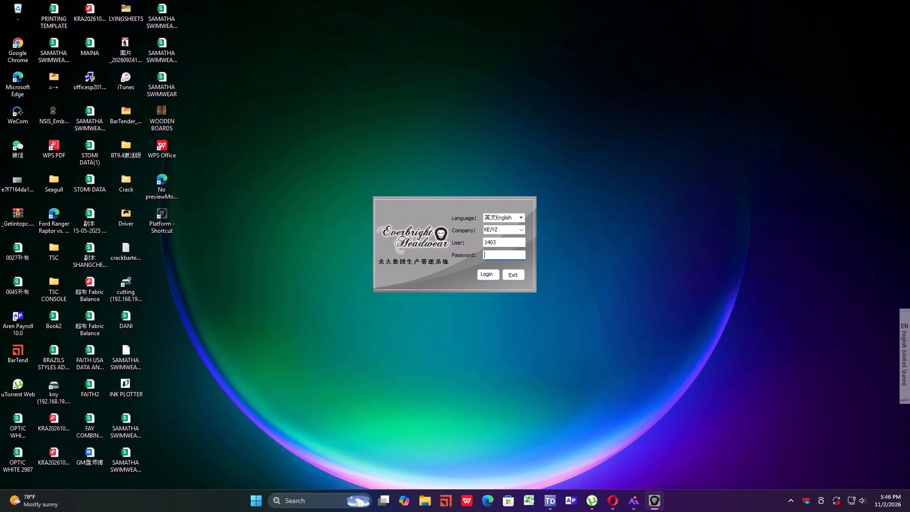
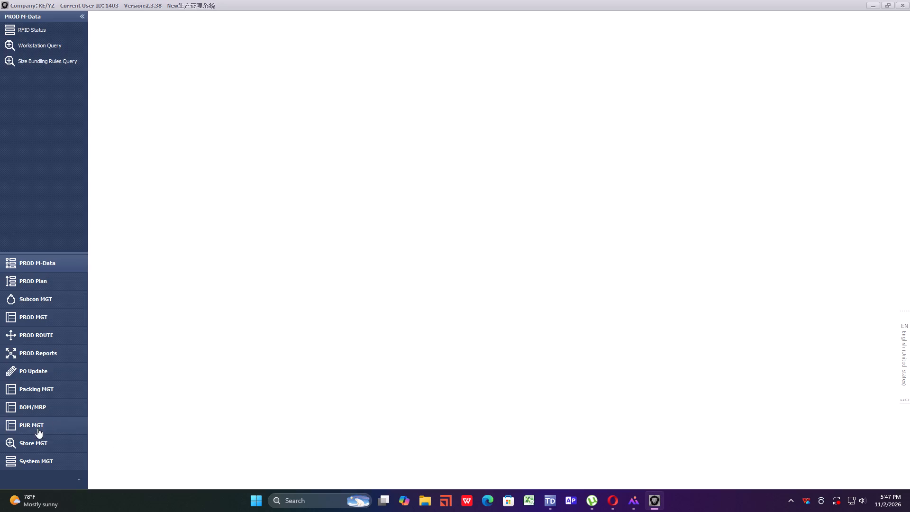
Open the PO ISSUE Query in the Store MGT module.
{"action": "left_click", "coordinate": [63, 446]}
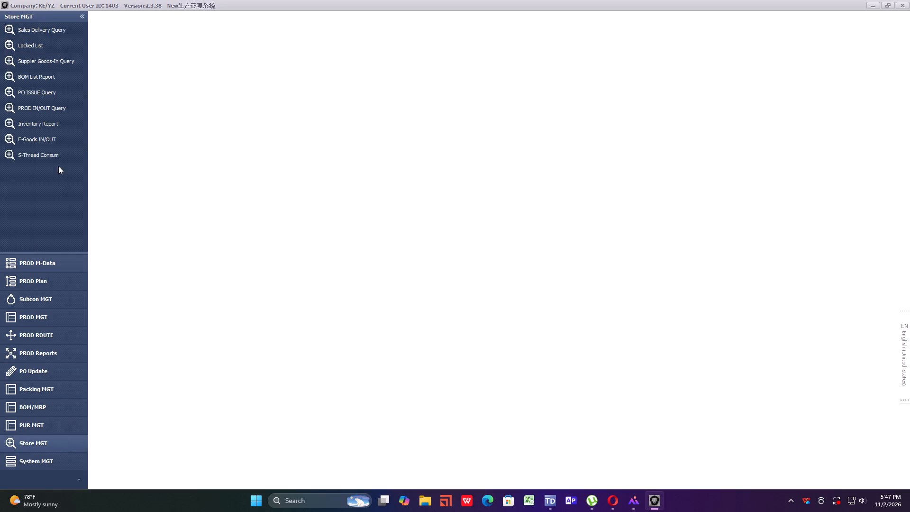
{"action": "left_click", "coordinate": [67, 94]}
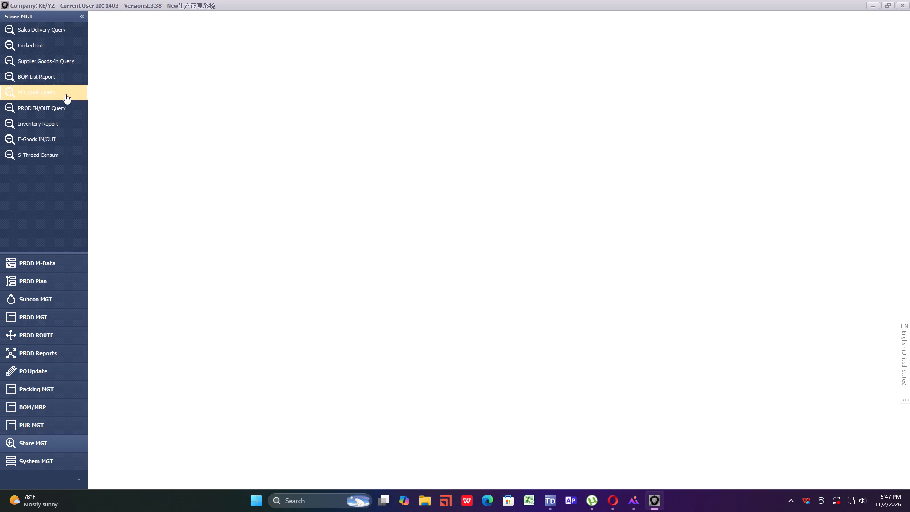
{"action": "key", "text": "super+d"}
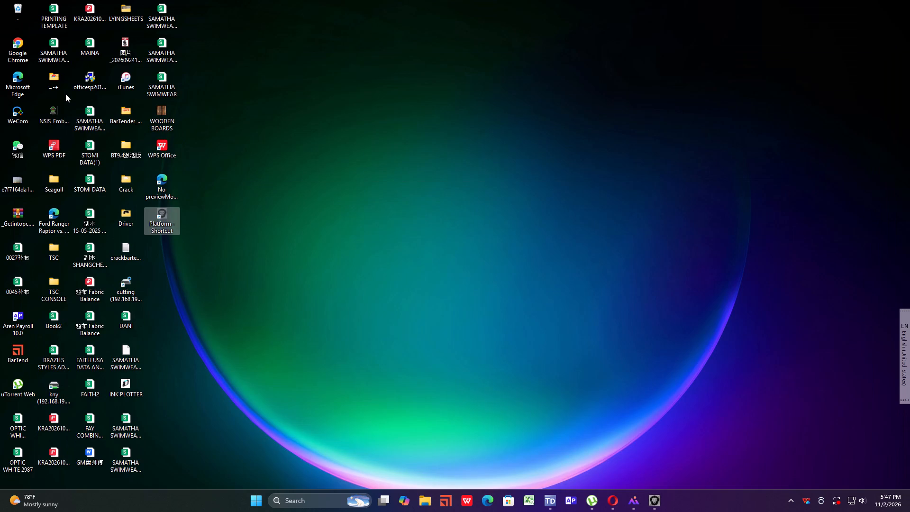
{"action": "key", "text": "super+d"}
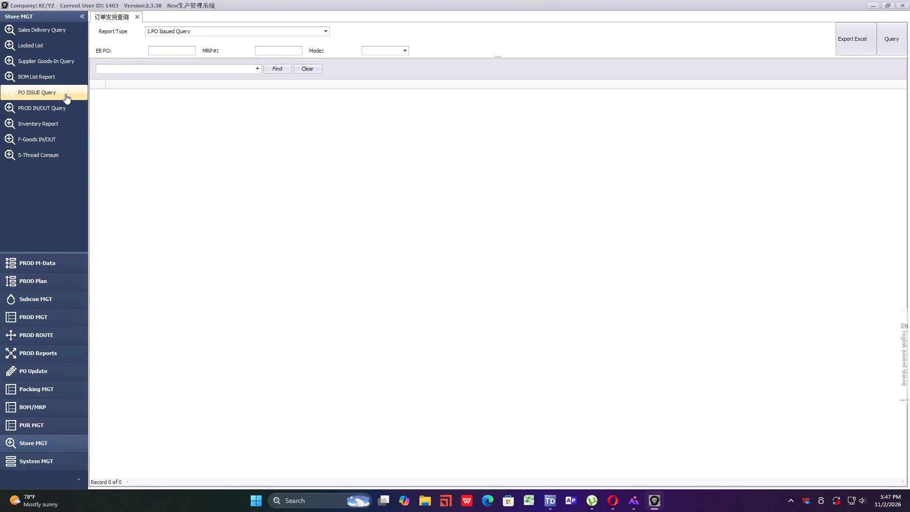
Run the PO Issued Query for EB PO 5747 with the mode set to Single.
{"action": "left_click", "coordinate": [405, 50]}
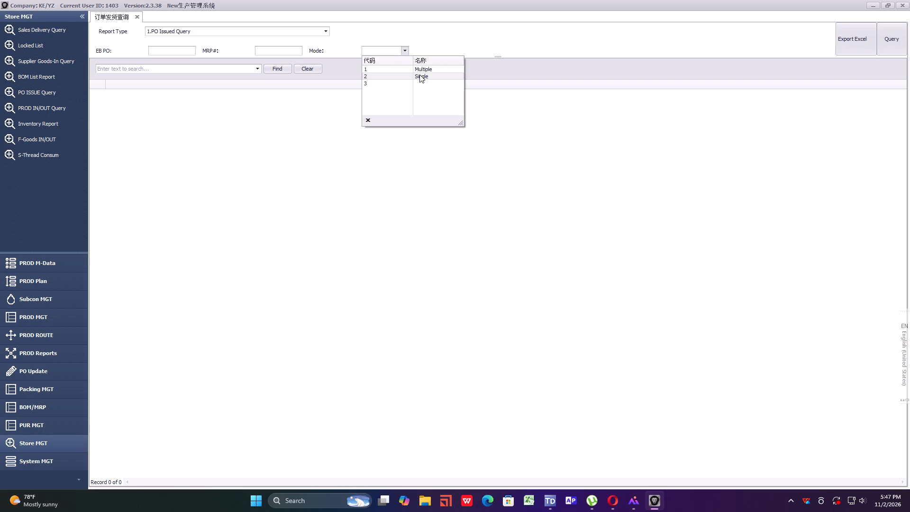
{"action": "left_click", "coordinate": [419, 74]}
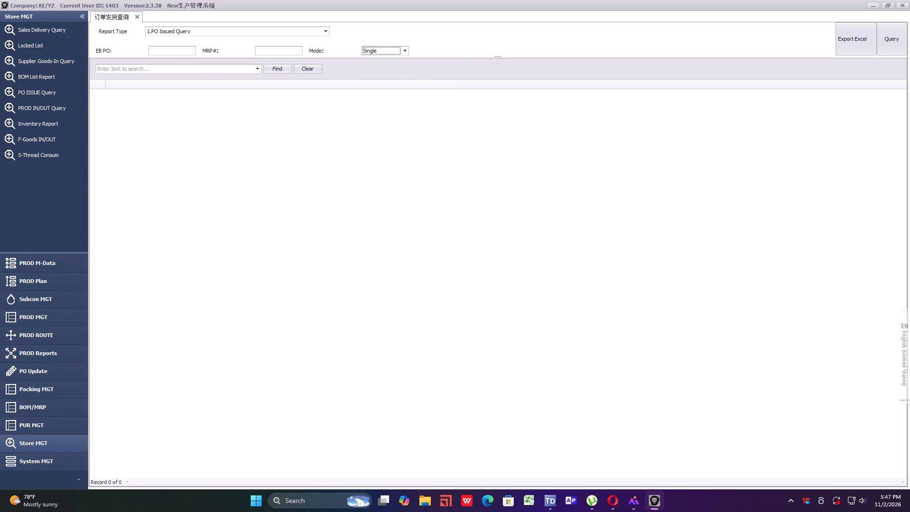
{"action": "left_click", "coordinate": [174, 50]}
{"action": "type", "text": "574"}
{"action": "key", "text": "7"}
{"action": "left_click", "coordinate": [895, 43]}
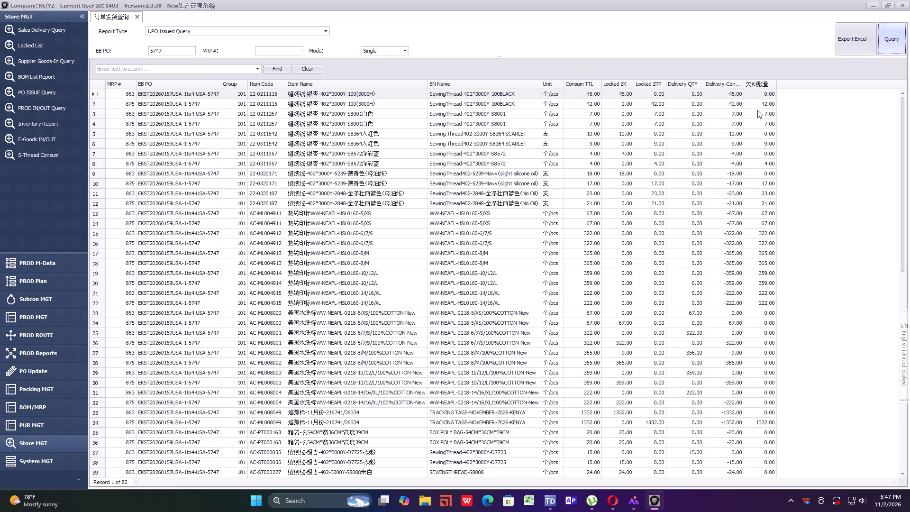
Filter the query results with a numeric filter so that Group equals 108.
{"action": "left_click", "coordinate": [244, 82]}
{"action": "left_click", "coordinate": [281, 91]}
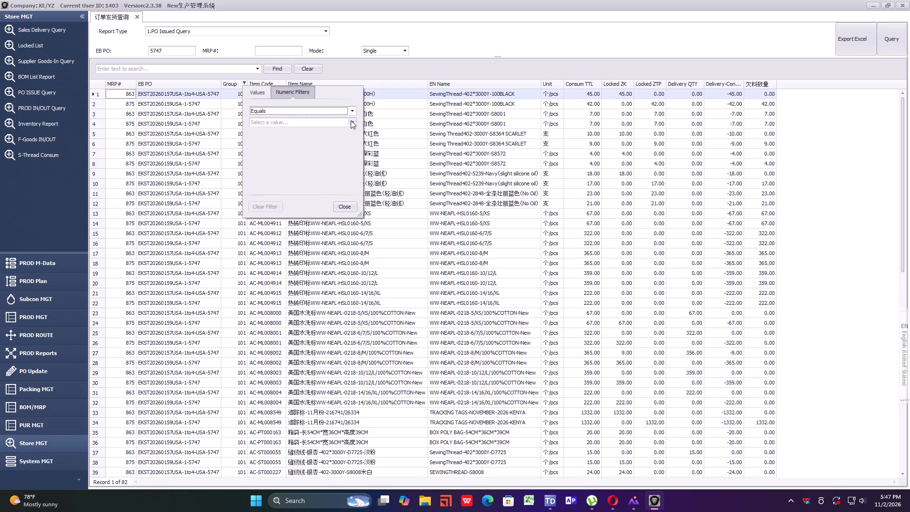
{"action": "left_click", "coordinate": [351, 120]}
{"action": "left_click", "coordinate": [349, 137]}
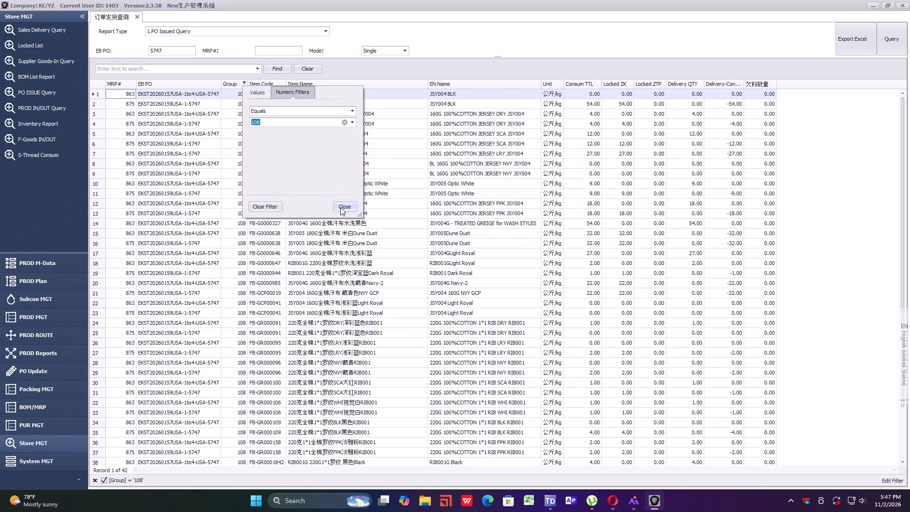
{"action": "left_click", "coordinate": [341, 206]}
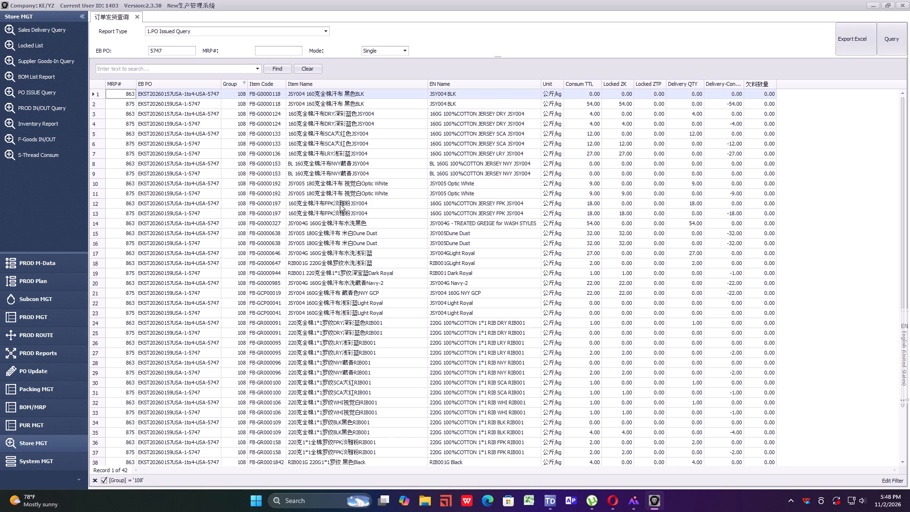
Search the Item Code filter values for 118 and filter the results to item FB-G0000118.
{"action": "left_click", "coordinate": [281, 82]}
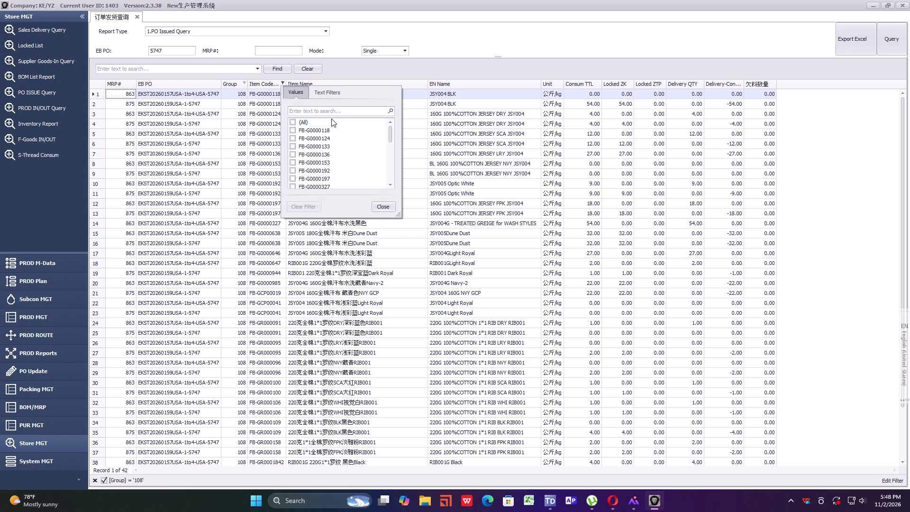
{"action": "left_click", "coordinate": [329, 110]}
{"action": "key", "text": "1"}
{"action": "key", "text": "1"}
{"action": "key", "text": "8"}
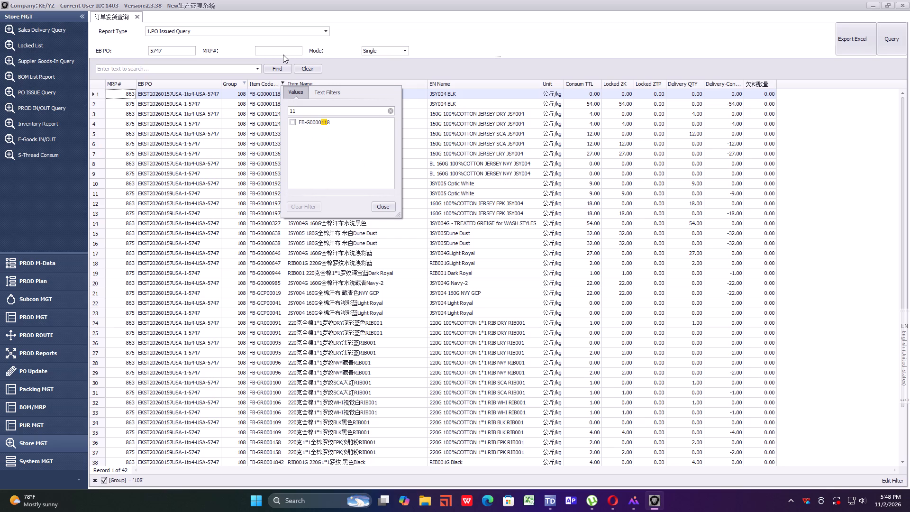
{"action": "left_click", "coordinate": [290, 119]}
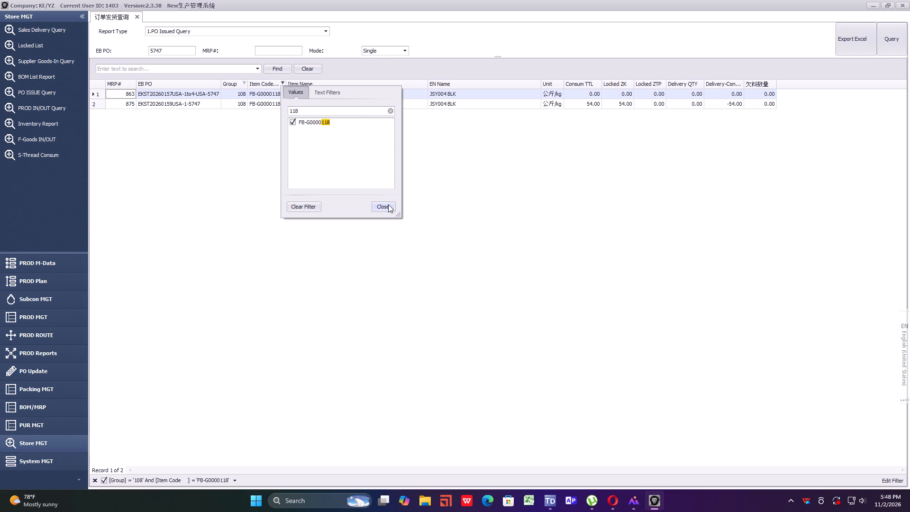
{"action": "left_click", "coordinate": [388, 204]}
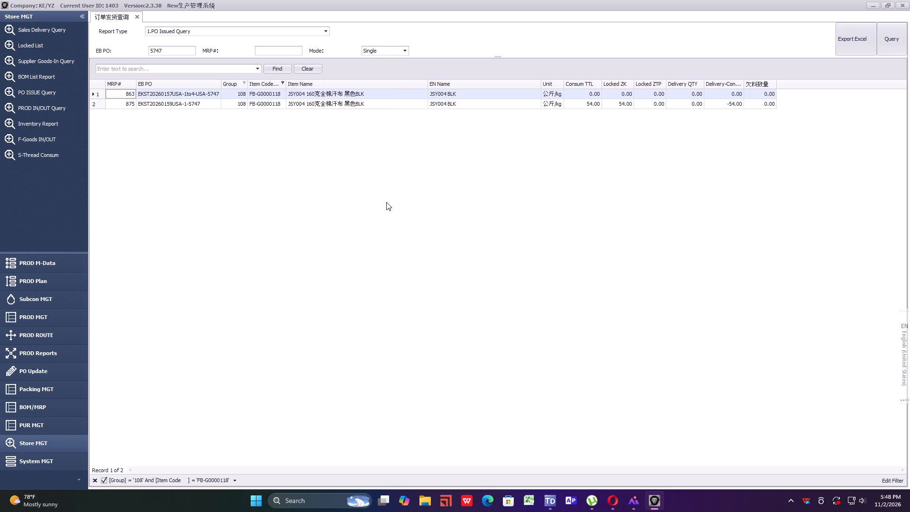
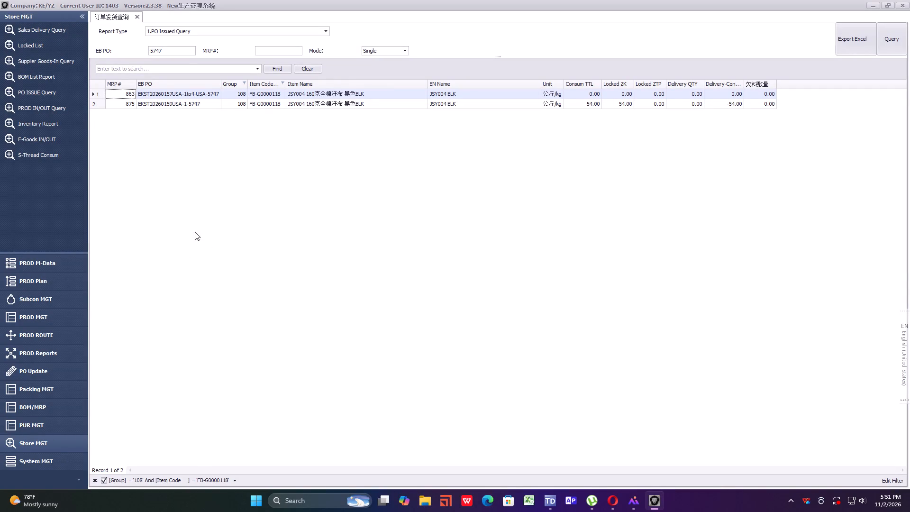
Run the PO Issued Query for EB PO 4426.
{"action": "left_click", "coordinate": [176, 51]}
{"action": "key", "text": "BackSpace"}
{"action": "key", "text": "BackSpace"}
{"action": "key", "text": "BackSpace"}
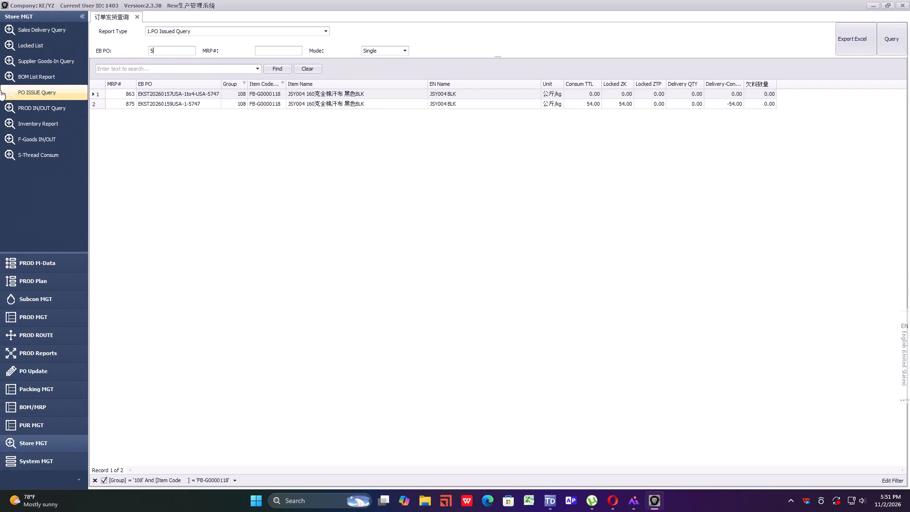
{"action": "key", "text": "BackSpace"}
{"action": "type", "text": "44"}
{"action": "type", "text": "26"}
{"action": "left_click", "coordinate": [892, 40]}
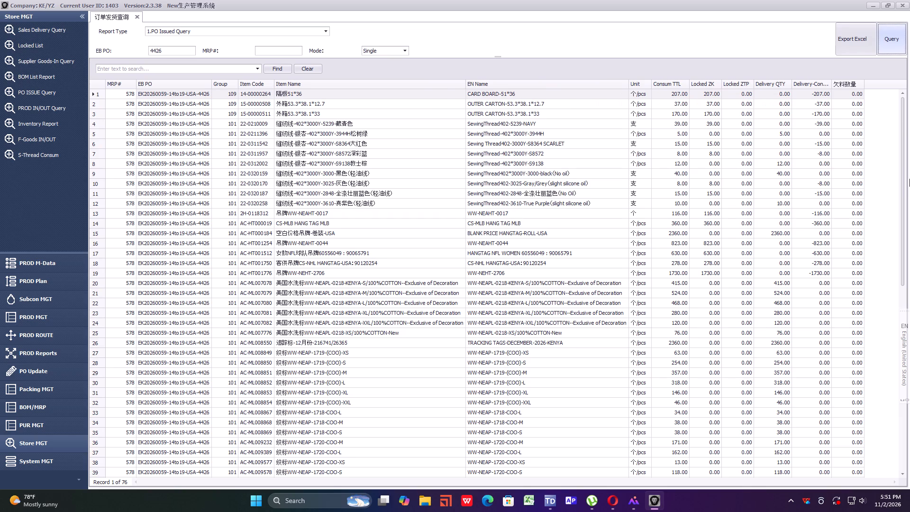
Filter the EB PO 4426 results with a numeric filter so that Group equals 108.
{"action": "left_click", "coordinate": [234, 82]}
{"action": "left_click", "coordinate": [276, 92]}
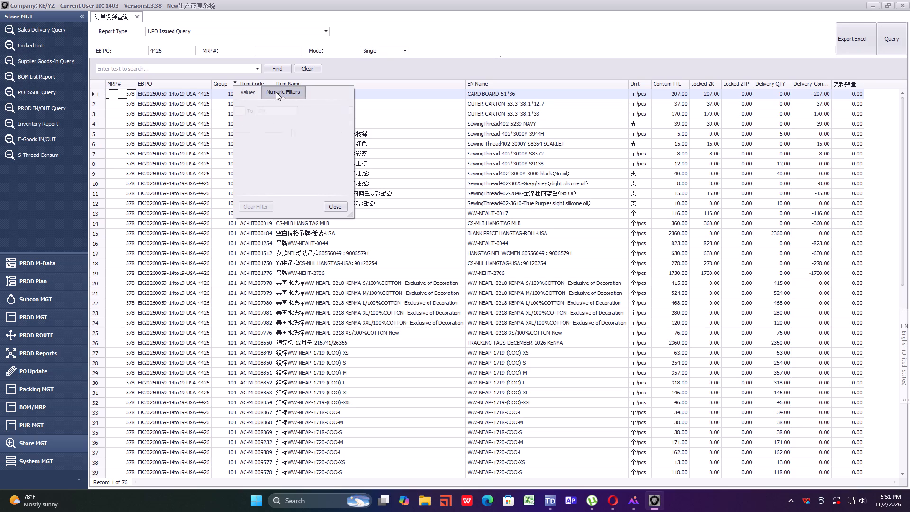
{"action": "left_click", "coordinate": [342, 121]}
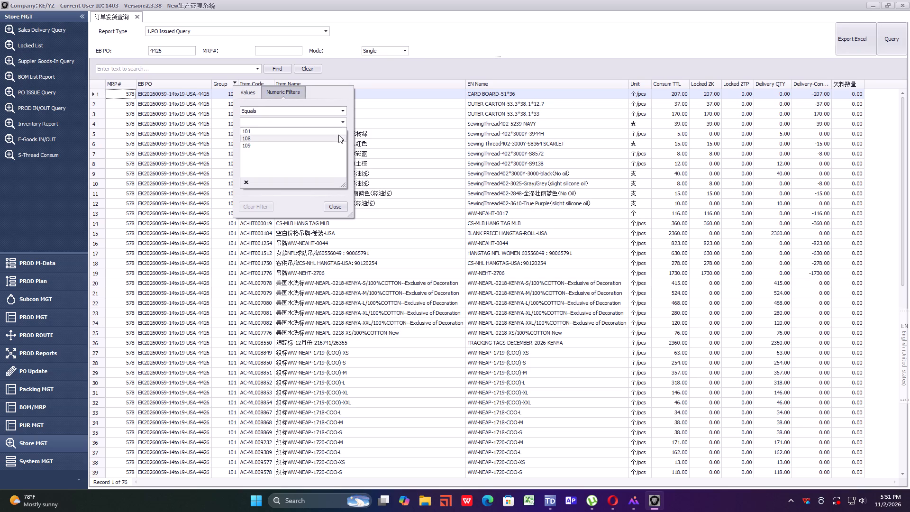
{"action": "left_click", "coordinate": [338, 135]}
{"action": "left_click", "coordinate": [342, 203]}
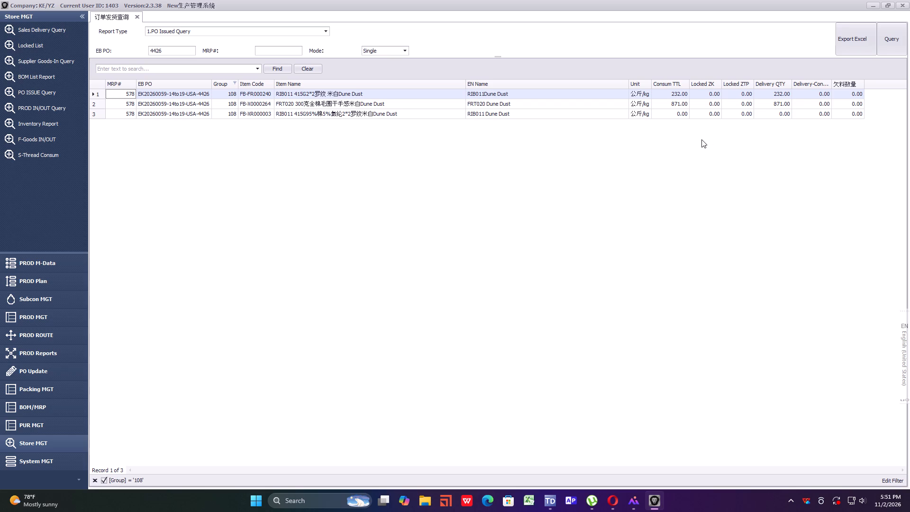
Run the PO Issued Query for EB PO 5739.
{"action": "left_click", "coordinate": [175, 48]}
{"action": "key", "text": "BackSpace"}
{"action": "key", "text": "BackSpace"}
{"action": "key", "text": "BackSpace"}
{"action": "key", "text": "BackSpace"}
{"action": "type", "text": "573"}
{"action": "key", "text": "9"}
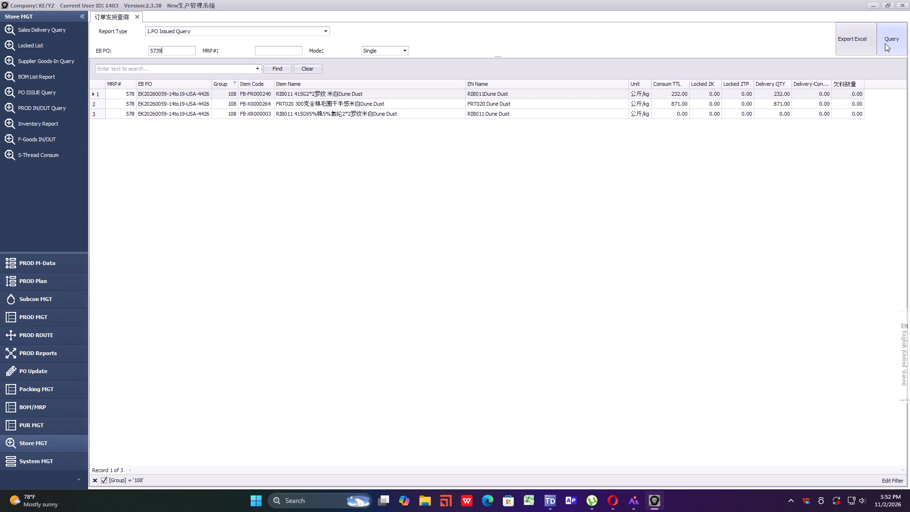
{"action": "left_click", "coordinate": [886, 43]}
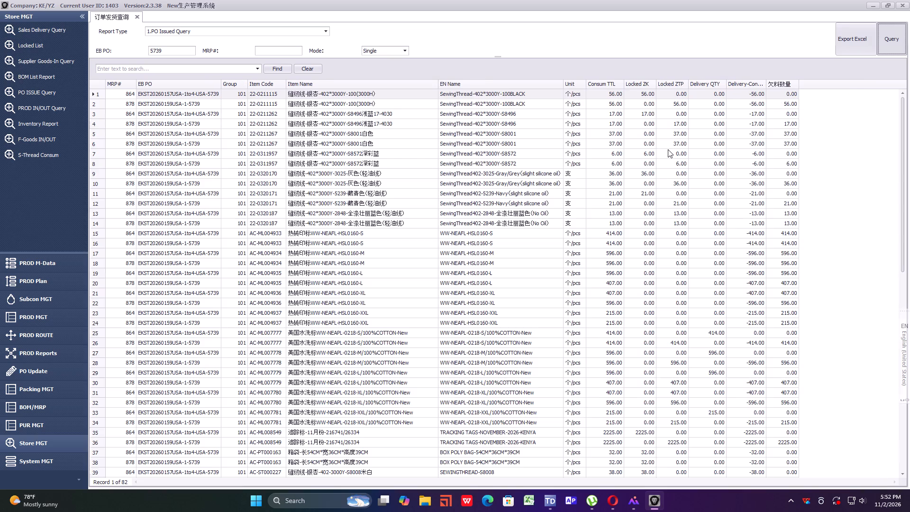
Filter the EB PO 5739 results with a numeric filter so that Group equals 108, and look through the fabric rows.
{"action": "left_click", "coordinate": [244, 82]}
{"action": "left_click", "coordinate": [292, 92]}
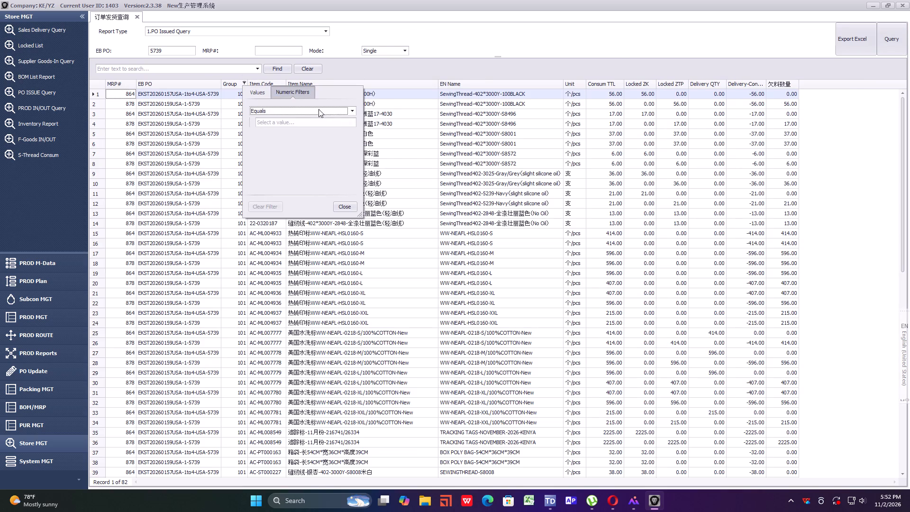
{"action": "left_click", "coordinate": [351, 123]}
{"action": "left_click", "coordinate": [344, 138]}
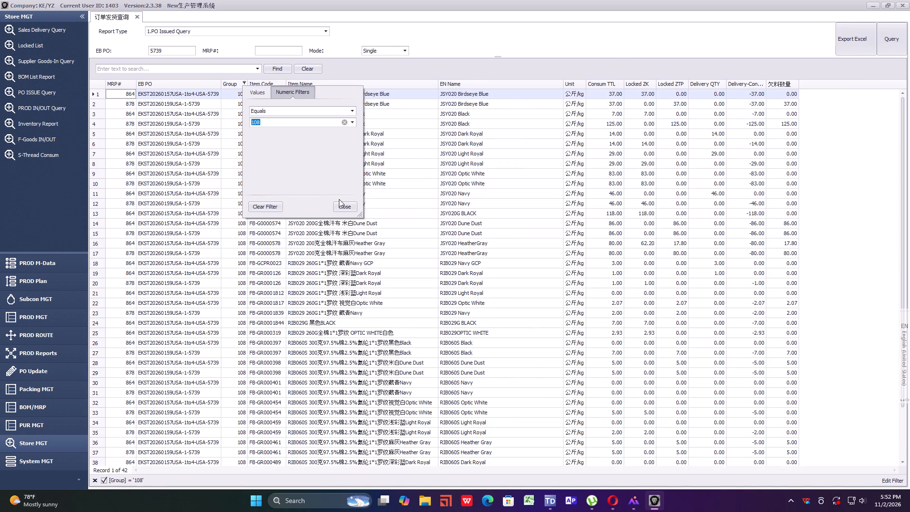
{"action": "left_click", "coordinate": [342, 201]}
{"action": "left_click", "coordinate": [344, 205]}
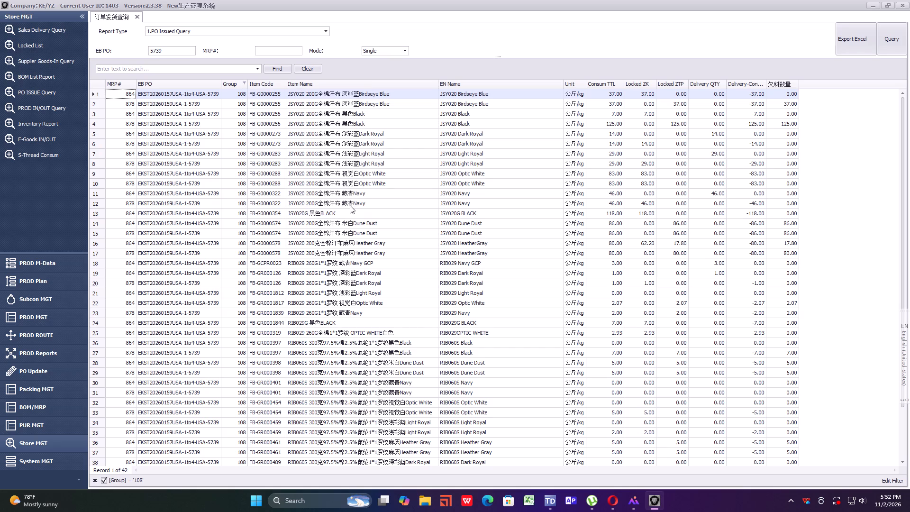
{"action": "scroll", "coordinate": [352, 205], "scroll_direction": "down", "scroll_amount": 2}
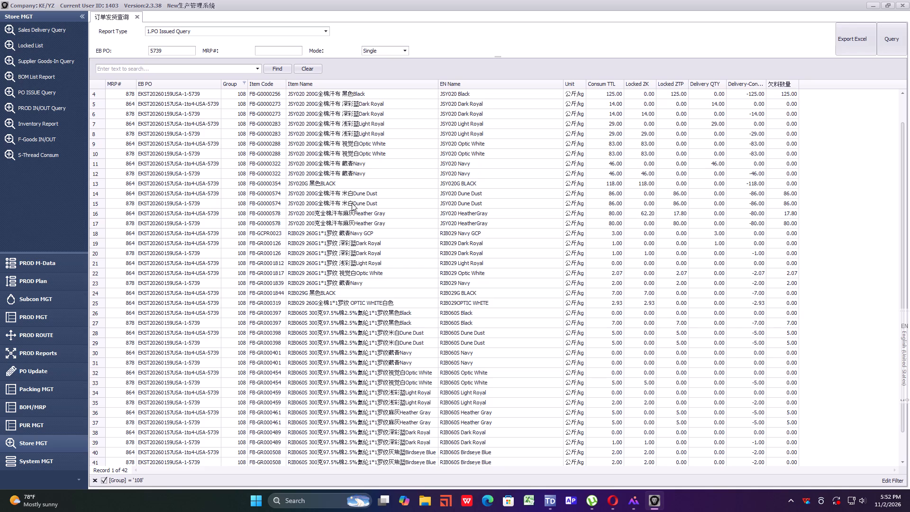
Run the PO Issued Query for EB PO 5748.
{"action": "left_click", "coordinate": [186, 49]}
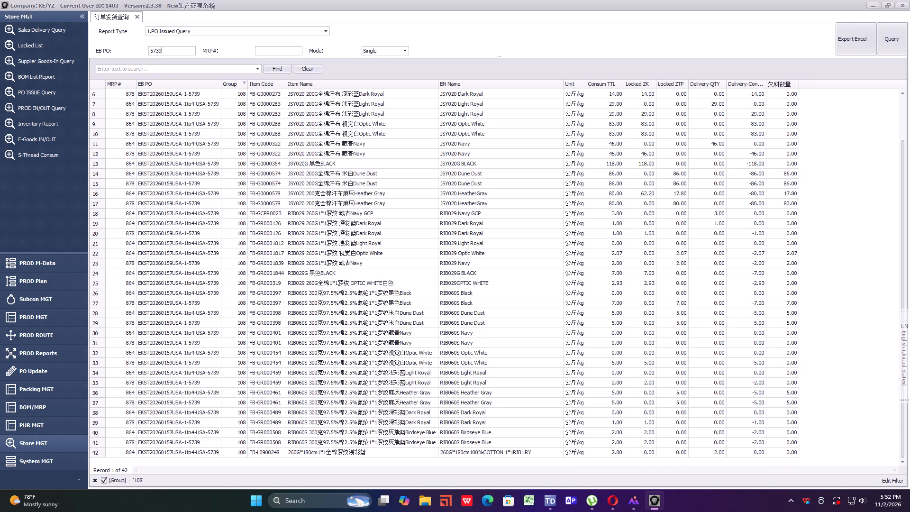
{"action": "key", "text": "BackSpace"}
{"action": "key", "text": "BackSpace"}
{"action": "type", "text": "48"}
{"action": "left_click", "coordinate": [901, 40]}
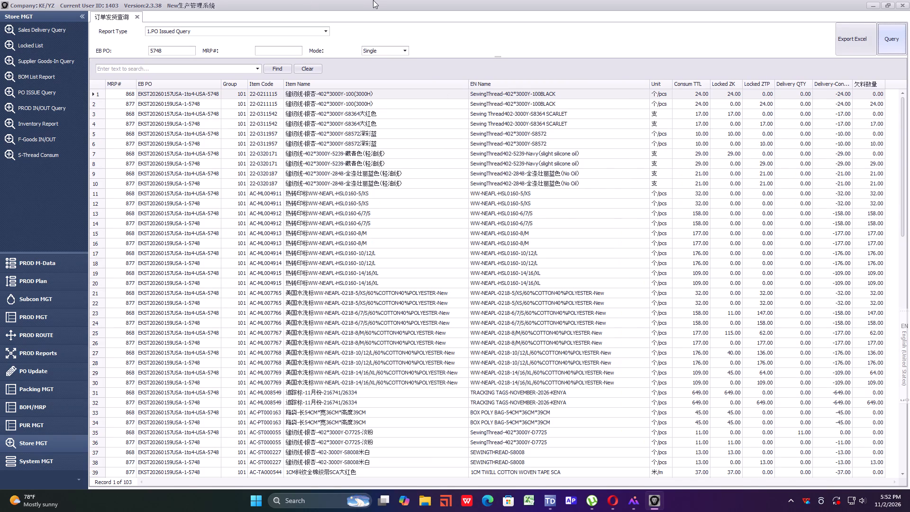
Filter the EB PO 5748 results with a numeric filter so that Group equals 108.
{"action": "left_click", "coordinate": [245, 82]}
{"action": "left_click", "coordinate": [284, 92]}
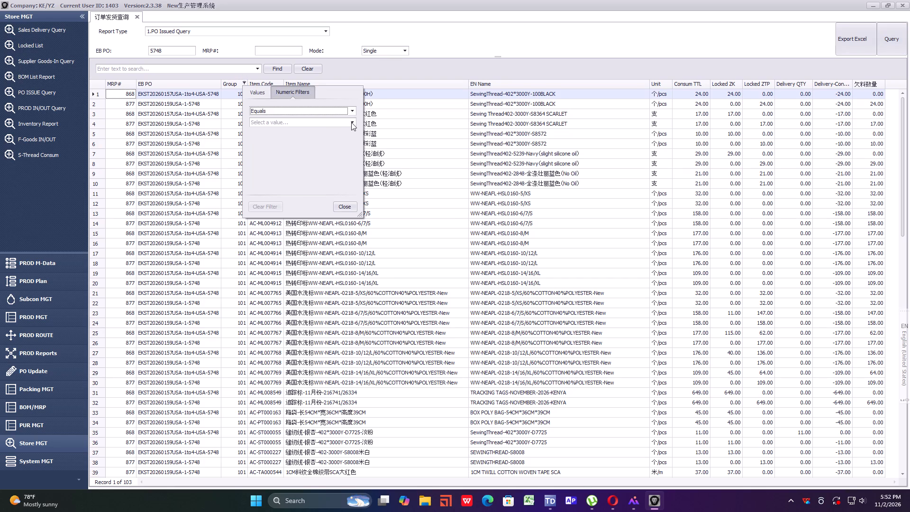
{"action": "left_click", "coordinate": [352, 122]}
{"action": "left_click", "coordinate": [346, 136]}
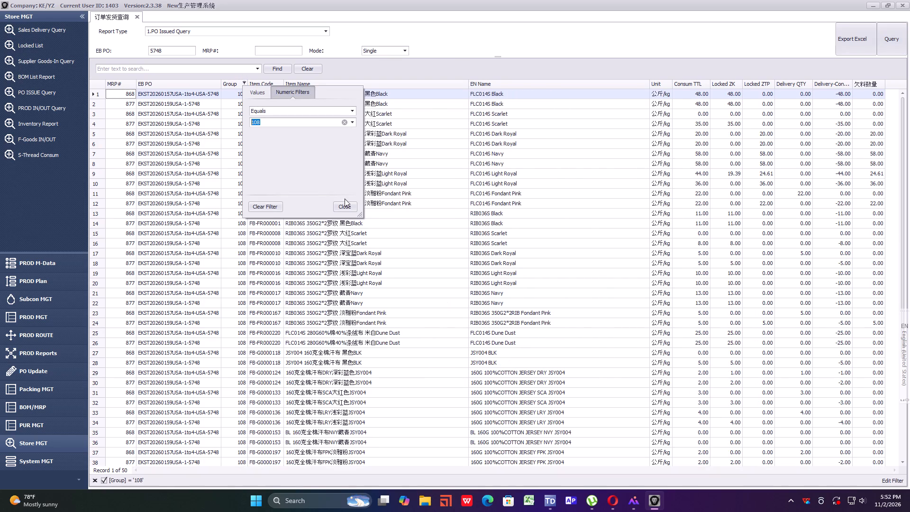
{"action": "left_click", "coordinate": [342, 206]}
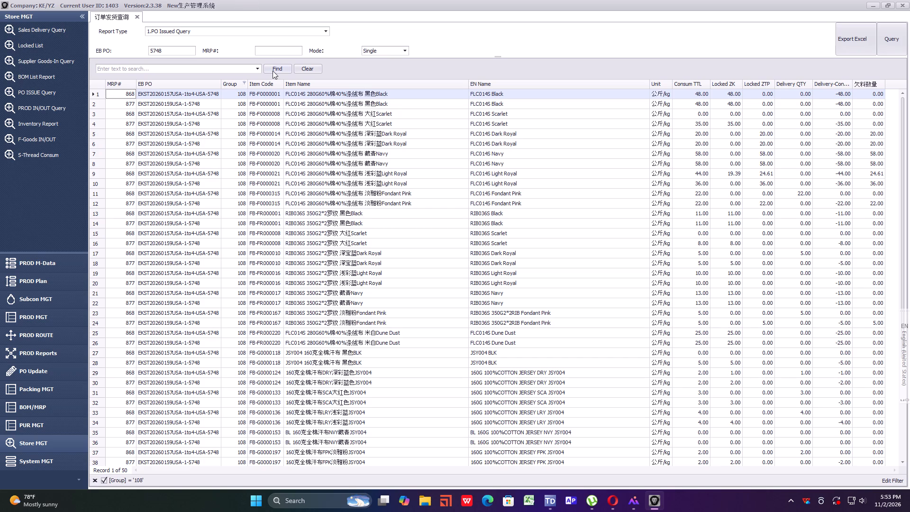
Search the Item Code filter values for 067 and filter the results to item FB-L2500067.
{"action": "left_click", "coordinate": [281, 83]}
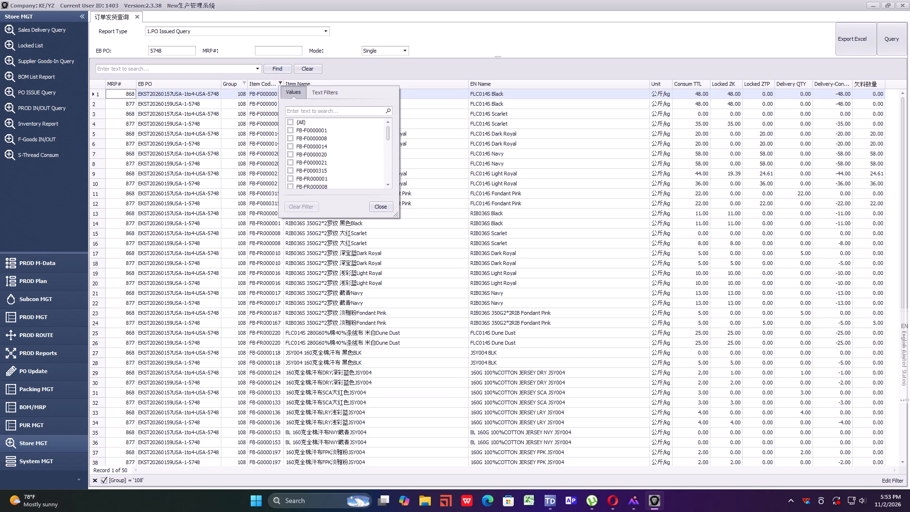
{"action": "left_click", "coordinate": [313, 110]}
{"action": "type", "text": "067"}
{"action": "left_click", "coordinate": [290, 122]}
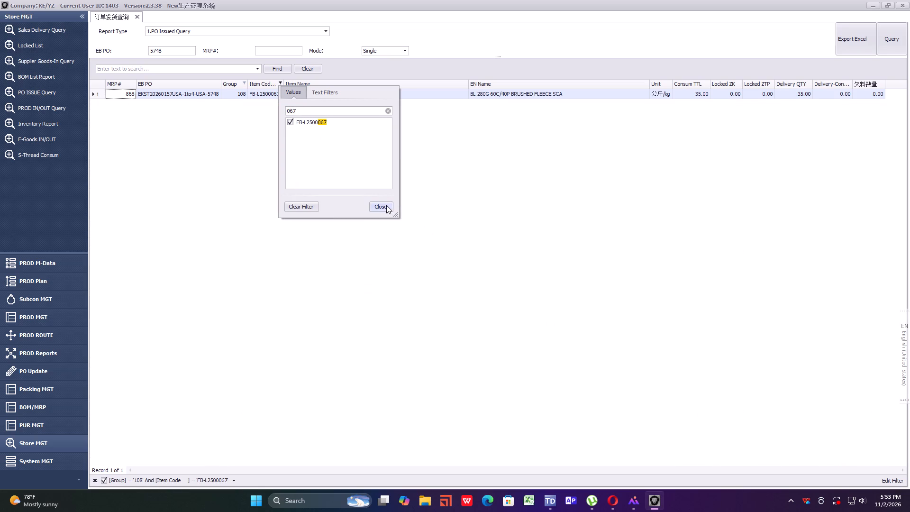
{"action": "left_click", "coordinate": [386, 205]}
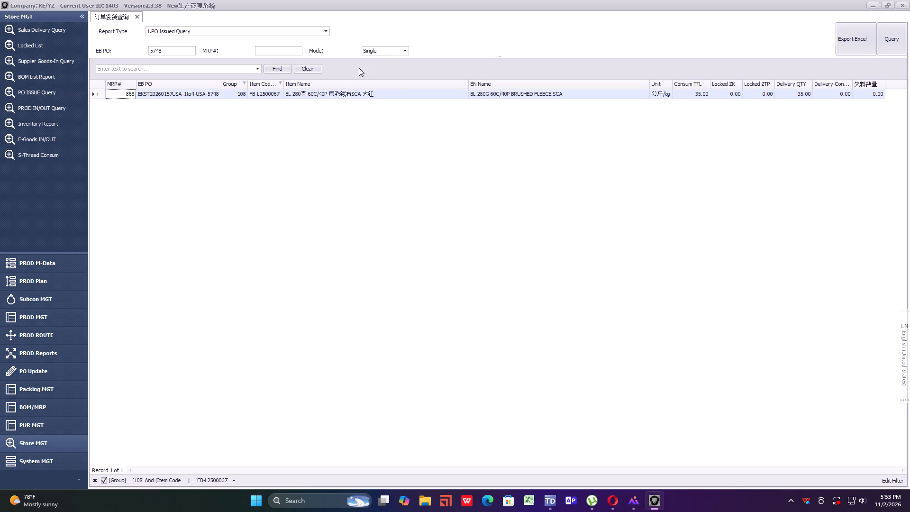
Search the Item Code filter values for 067 again to check the matching item codes, leaving the current selection as is.
{"action": "left_click", "coordinate": [280, 81]}
{"action": "left_click", "coordinate": [309, 110]}
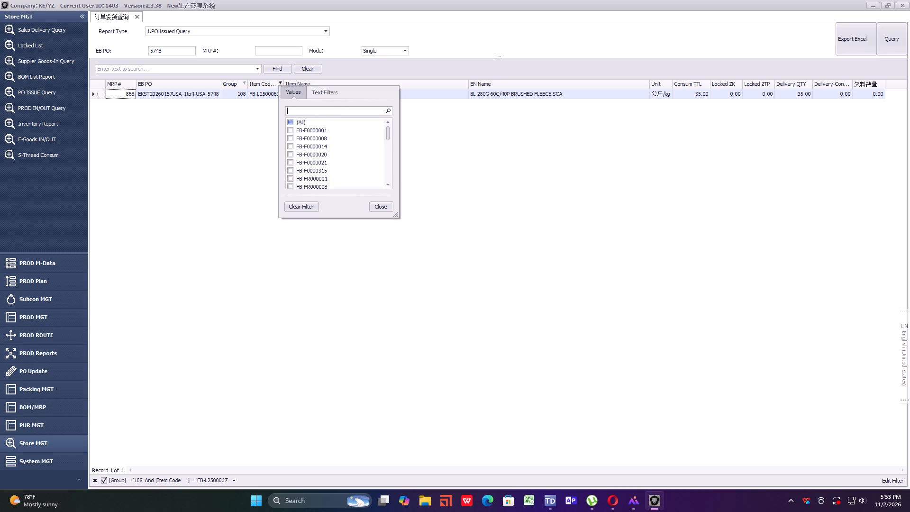
{"action": "type", "text": "06"}
{"action": "key", "text": "7"}
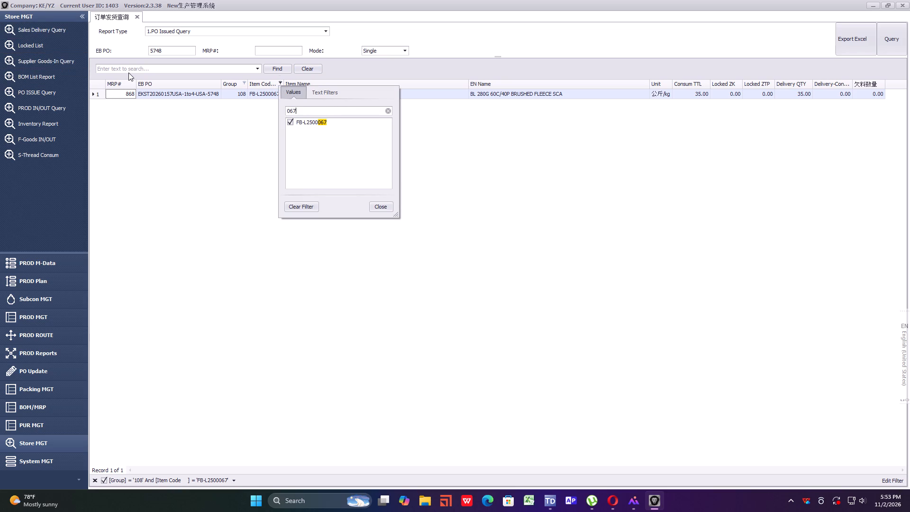
{"action": "left_click", "coordinate": [379, 205]}
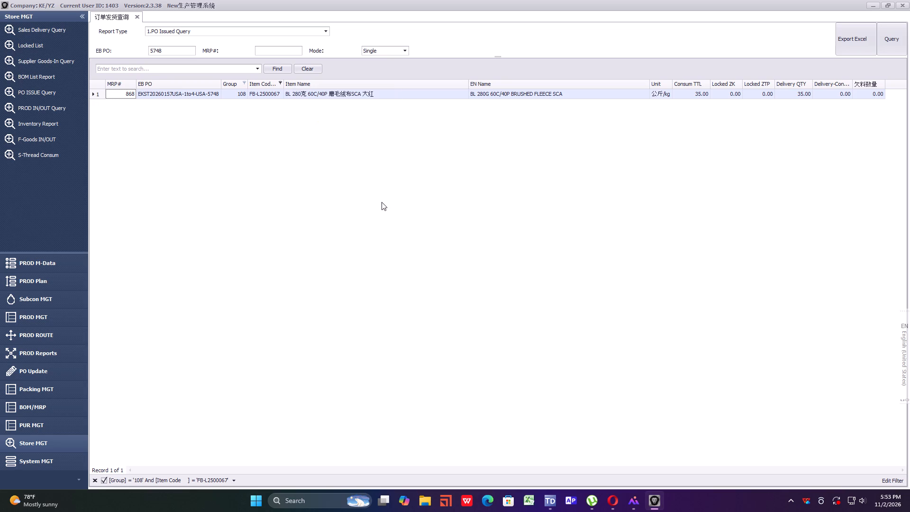
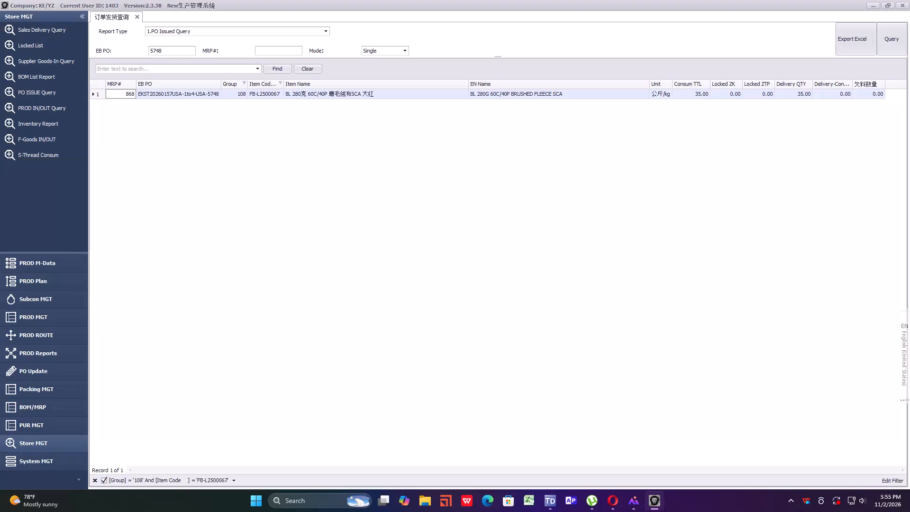
Run the PO Issued Query for EB PO 057USA-3-5747.
{"action": "left_click", "coordinate": [169, 51]}
{"action": "key", "text": "BackSpace"}
{"action": "key", "text": "BackSpace"}
{"action": "key", "text": "BackSpace"}
{"action": "key", "text": "BackSpace"}
{"action": "key", "text": "BackSpace"}
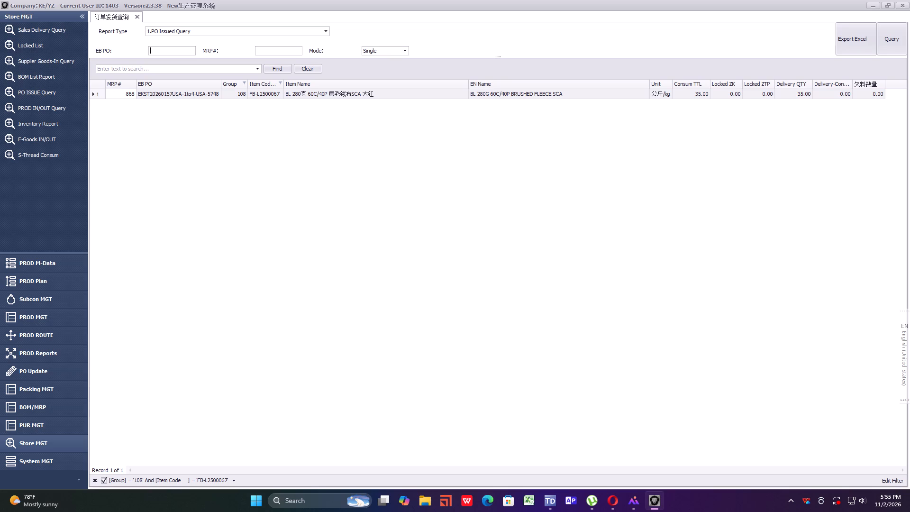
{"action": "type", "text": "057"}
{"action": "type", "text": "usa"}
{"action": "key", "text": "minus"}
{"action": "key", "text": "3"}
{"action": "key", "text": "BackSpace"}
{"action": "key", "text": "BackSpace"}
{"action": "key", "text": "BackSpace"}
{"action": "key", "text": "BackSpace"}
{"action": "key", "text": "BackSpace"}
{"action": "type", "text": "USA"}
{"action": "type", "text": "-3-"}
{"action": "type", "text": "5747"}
{"action": "left_click", "coordinate": [897, 34]}
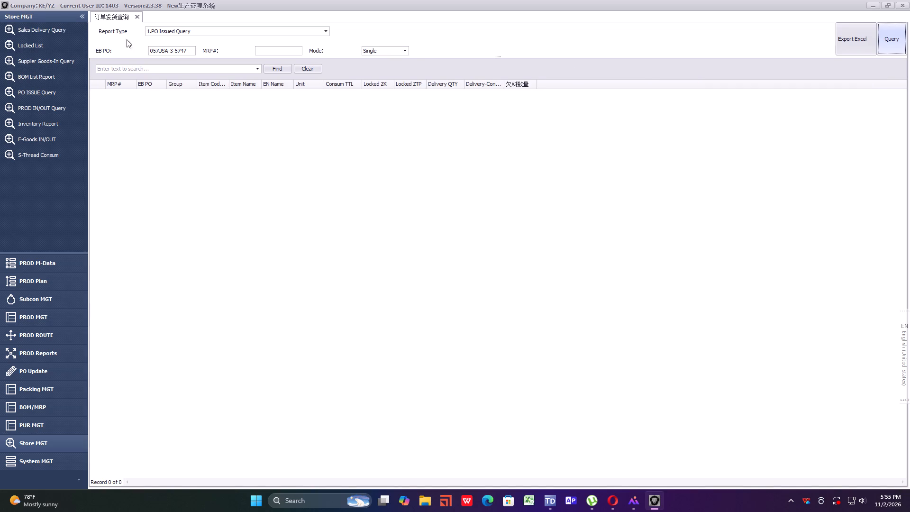
Shorten the EB PO to 057USA-3 and run the PO Issued Query again.
{"action": "left_click", "coordinate": [189, 49]}
{"action": "key", "text": "BackSpace"}
{"action": "key", "text": "BackSpace"}
{"action": "key", "text": "BackSpace"}
{"action": "key", "text": "BackSpace"}
{"action": "key", "text": "BackSpace"}
{"action": "left_click", "coordinate": [898, 44]}
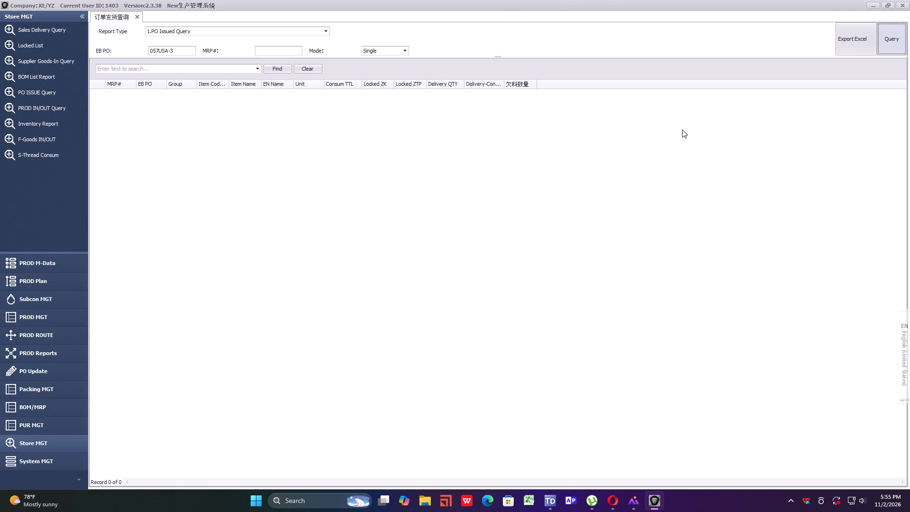
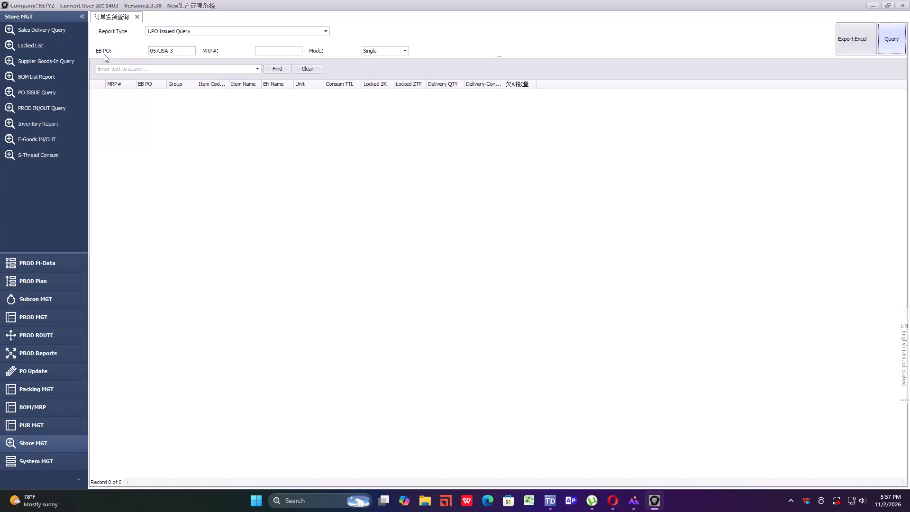
Run the PO Issued Query for EB PO 157USA-3.
{"action": "left_click", "coordinate": [176, 49]}
{"action": "key", "text": "BackSpace"}
{"action": "key", "text": "BackSpace"}
{"action": "key", "text": "BackSpace"}
{"action": "key", "text": "BackSpace"}
{"action": "key", "text": "BackSpace"}
{"action": "key", "text": "BackSpace"}
{"action": "key", "text": "BackSpace"}
{"action": "key", "text": "BackSpace"}
{"action": "key", "text": "5"}
{"action": "key", "text": "7"}
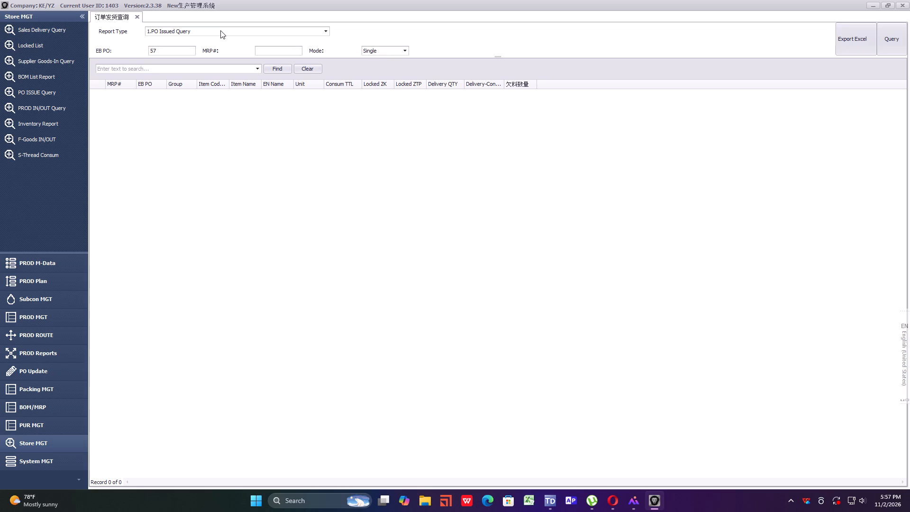
{"action": "key", "text": "BackSpace"}
{"action": "key", "text": "BackSpace"}
{"action": "key", "text": "BackSpace"}
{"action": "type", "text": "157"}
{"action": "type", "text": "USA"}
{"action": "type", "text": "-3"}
{"action": "left_click", "coordinate": [887, 38]}
Run the PO Issued Query for EB PO 5747.
{"action": "left_click", "coordinate": [187, 52]}
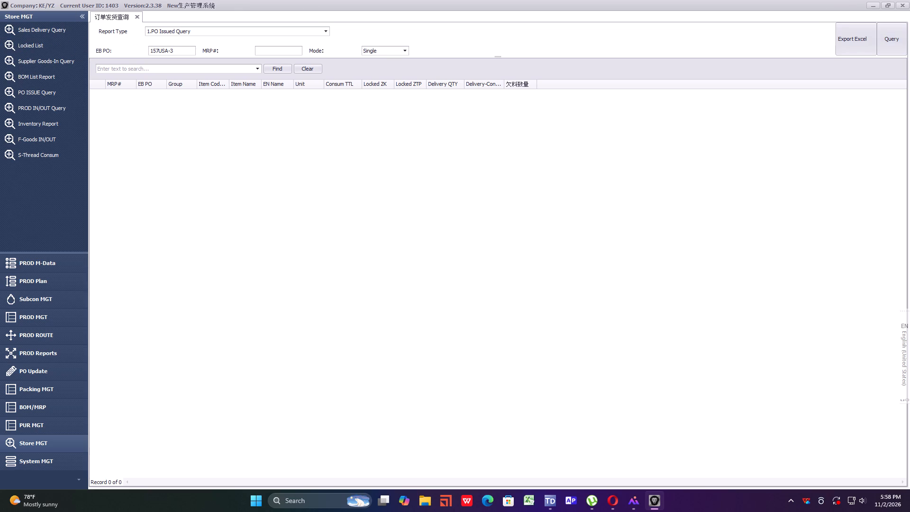
{"action": "key", "text": "BackSpace"}
{"action": "key", "text": "BackSpace"}
{"action": "key", "text": "BackSpace"}
{"action": "key", "text": "BackSpace"}
{"action": "key", "text": "BackSpace"}
{"action": "key", "text": "BackSpace"}
{"action": "key", "text": "BackSpace"}
{"action": "key", "text": "BackSpace"}
{"action": "key", "text": "BackSpace"}
{"action": "key", "text": "BackSpace"}
{"action": "key", "text": "BackSpace"}
{"action": "key", "text": "BackSpace"}
{"action": "key", "text": "BackSpace"}
{"action": "key", "text": "BackSpace"}
{"action": "key", "text": "BackSpace"}
{"action": "key", "text": "BackSpace"}
{"action": "key", "text": "BackSpace"}
{"action": "key", "text": "BackSpace"}
{"action": "type", "text": "57"}
{"action": "type", "text": "47"}
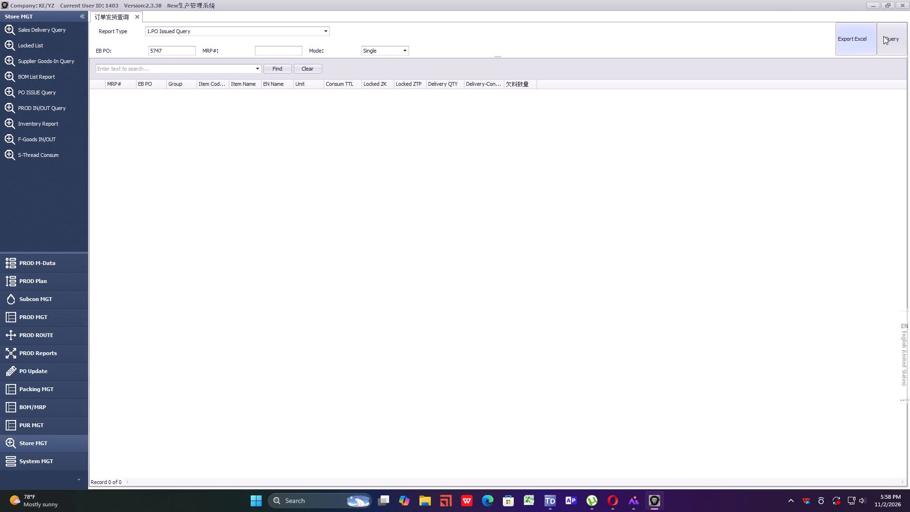
{"action": "left_click", "coordinate": [885, 44]}
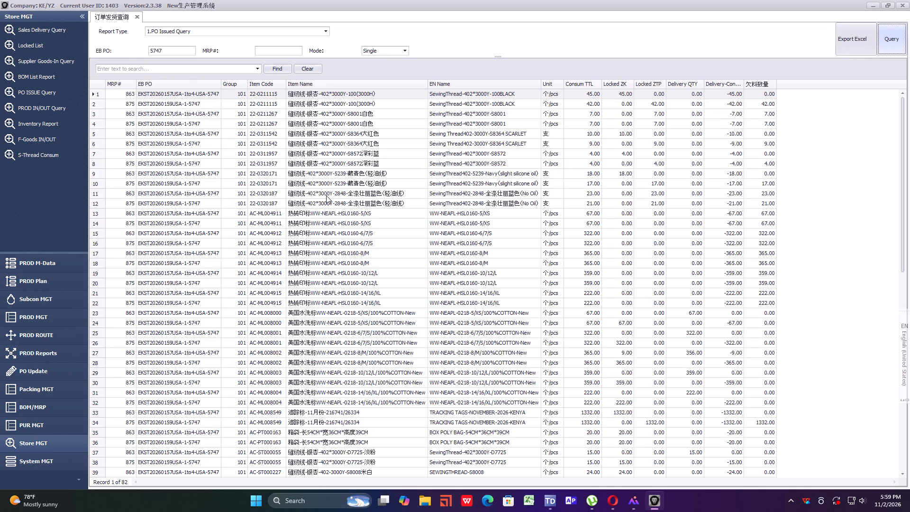
Filter the query results to Group equal to 108 and review the listed fabric items.
{"action": "left_click", "coordinate": [245, 82]}
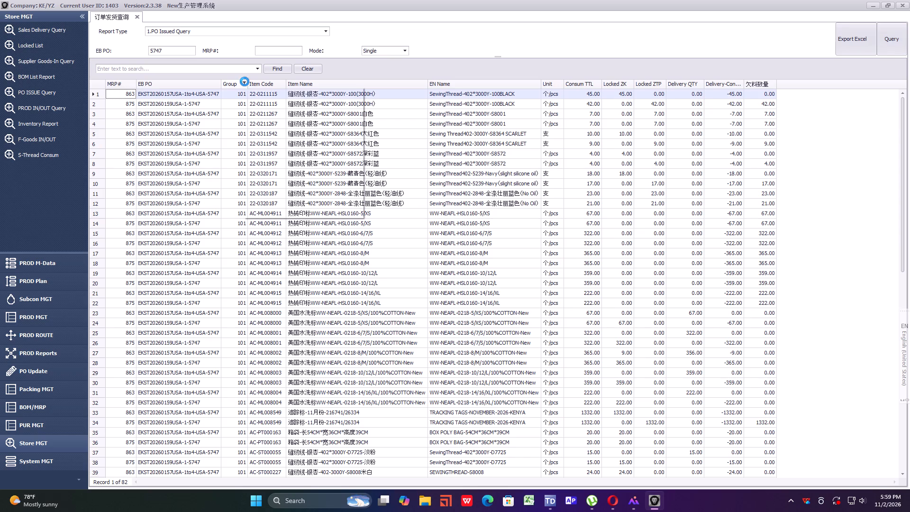
{"action": "left_click", "coordinate": [291, 90]}
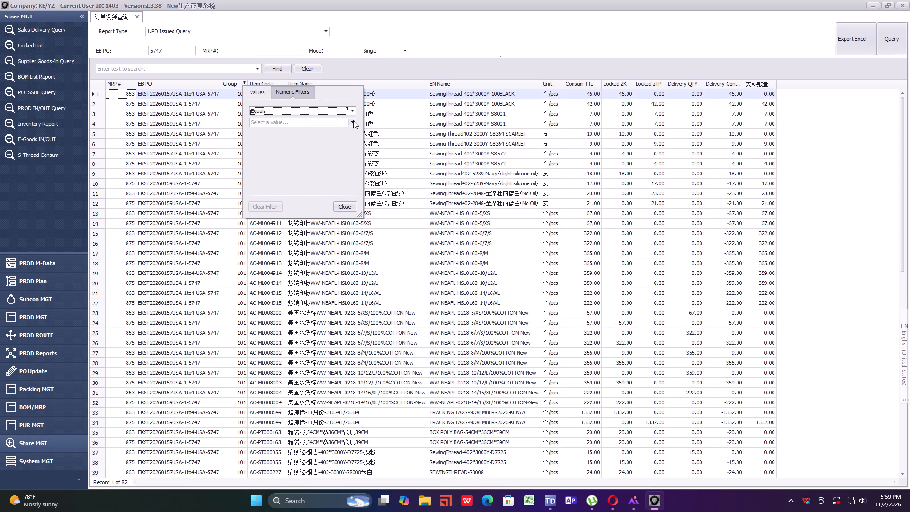
{"action": "left_click", "coordinate": [353, 120]}
{"action": "left_click", "coordinate": [349, 137]}
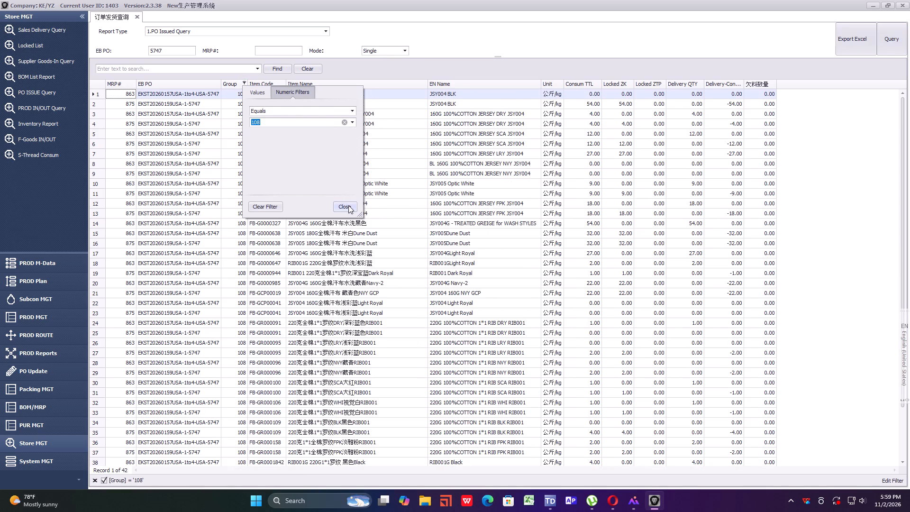
{"action": "left_click", "coordinate": [349, 205]}
{"action": "scroll", "coordinate": [331, 207], "scroll_direction": "down", "scroll_amount": 1}
{"action": "scroll", "coordinate": [331, 207], "scroll_direction": "up", "scroll_amount": 2}
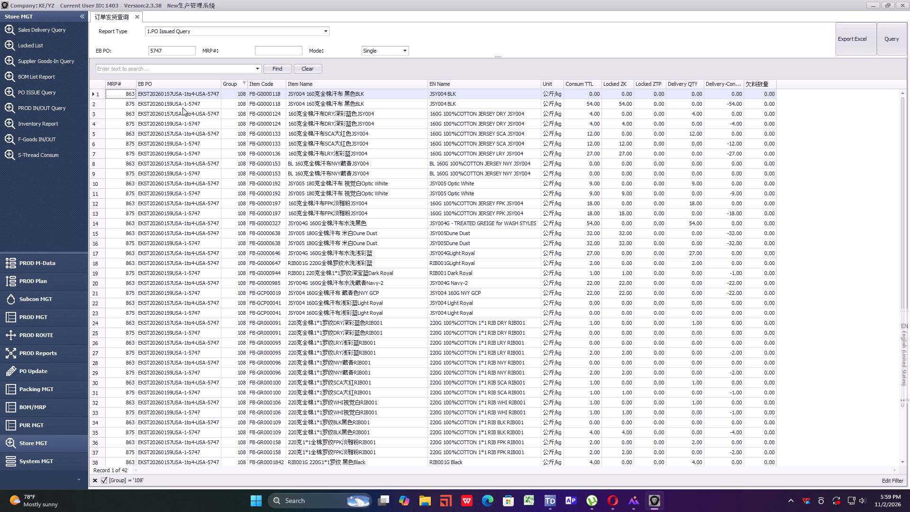
{"action": "scroll", "coordinate": [153, 137], "scroll_direction": "down", "scroll_amount": 5}
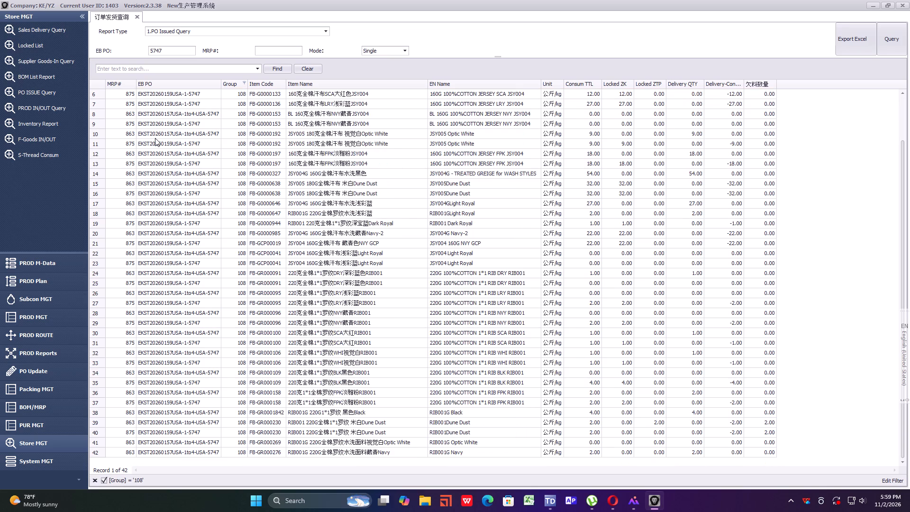
{"action": "scroll", "coordinate": [155, 138], "scroll_direction": "up", "scroll_amount": 6}
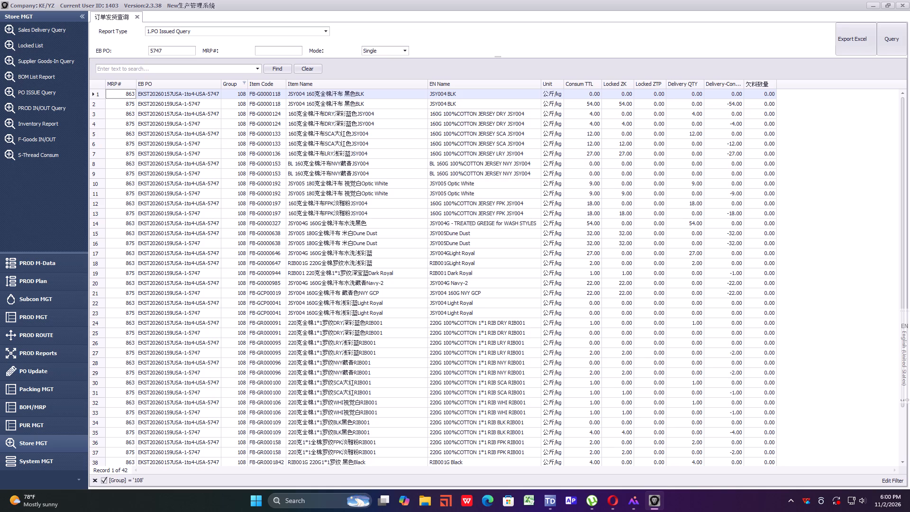
Replace the EB PO in the query criteria with 157.
{"action": "key", "text": "BackSpace"}
{"action": "key", "text": "BackSpace"}
{"action": "key", "text": "BackSpace"}
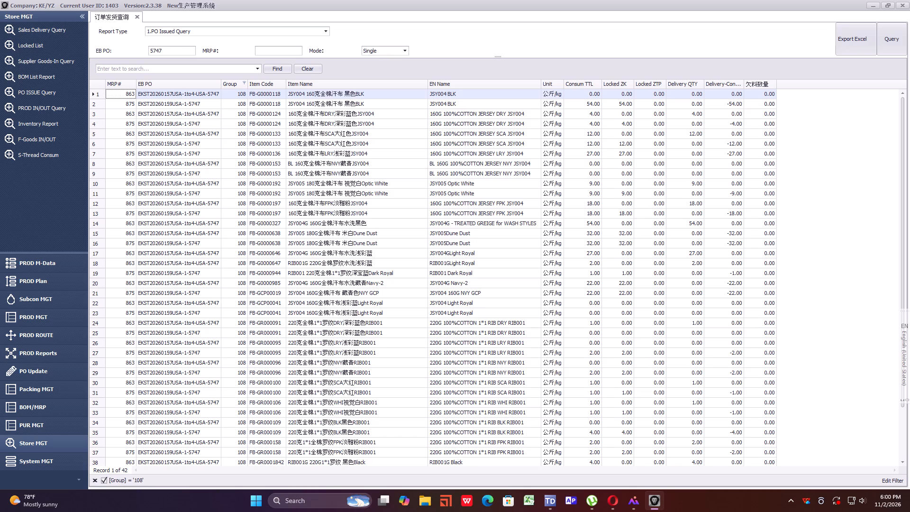
{"action": "key", "text": "BackSpace"}
{"action": "key", "text": "BackSpace"}
{"action": "left_click", "coordinate": [179, 51]}
{"action": "key", "text": "BackSpace"}
{"action": "key", "text": "BackSpace"}
{"action": "key", "text": "BackSpace"}
{"action": "key", "text": "BackSpace"}
{"action": "type", "text": "15"}
{"action": "key", "text": "7"}
{"action": "key", "text": "super+space"}
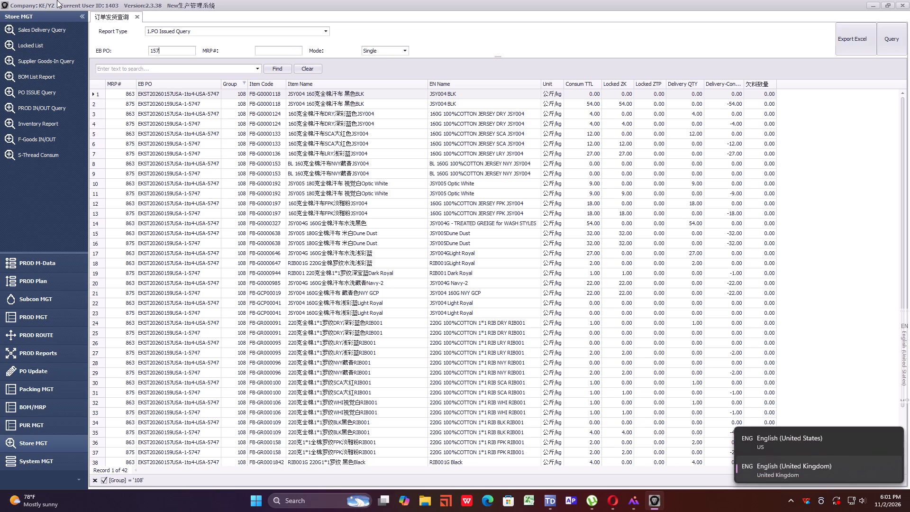
{"action": "key", "text": "super+space"}
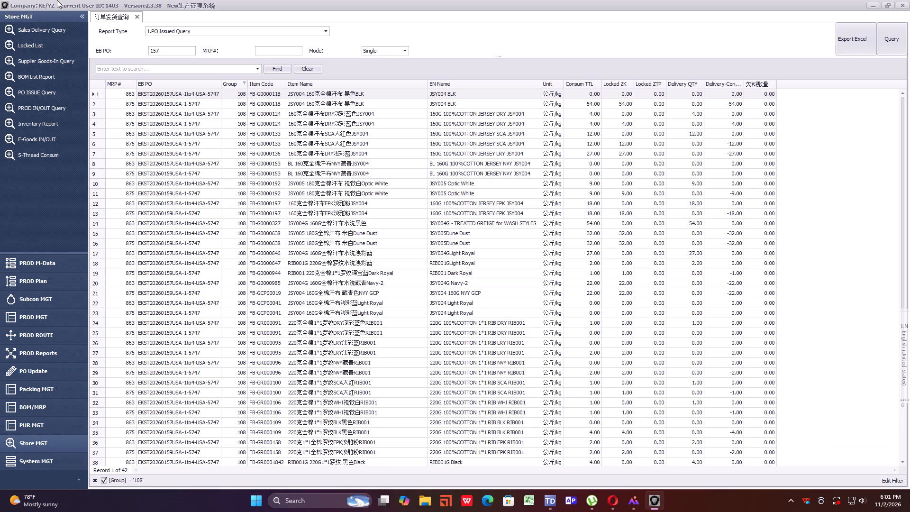
{"action": "key", "text": "super+space"}
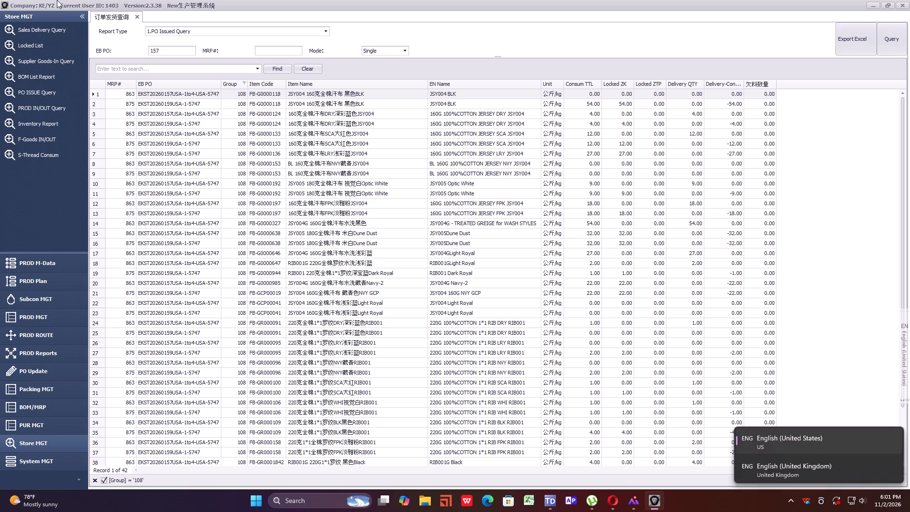